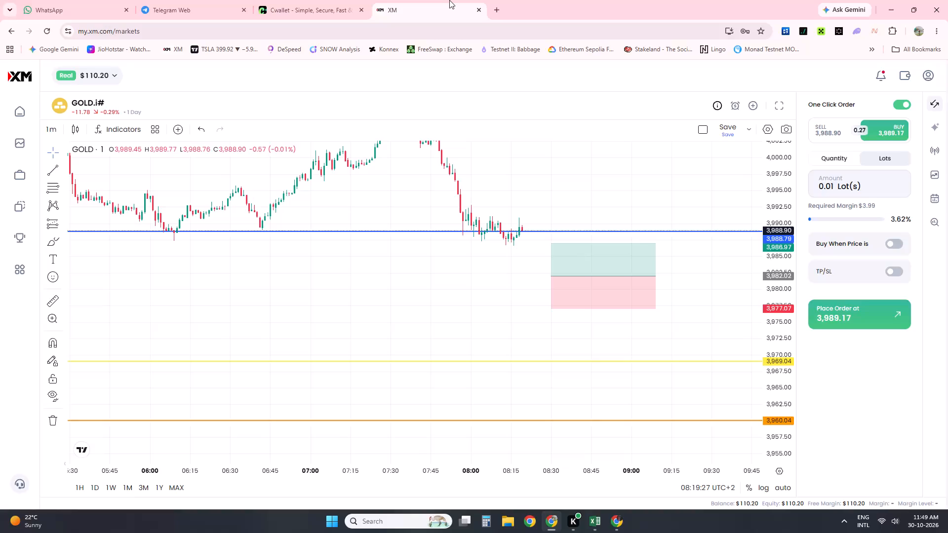
# Switch to the Excel daily rates workbook and copy the minimum and maximum prices for Potato through Mashroom, cells D4:E31.
pyautogui.click(896, 0)
pyautogui.click(253, 264)
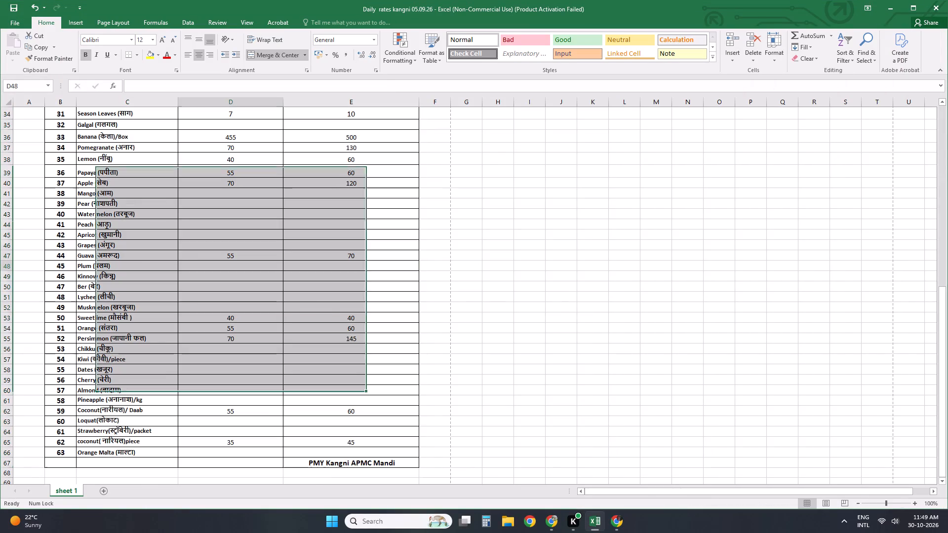
pyautogui.scroll(17, 247, 253)
pyautogui.moveTo(229, 141); pyautogui.dragTo(358, 255)
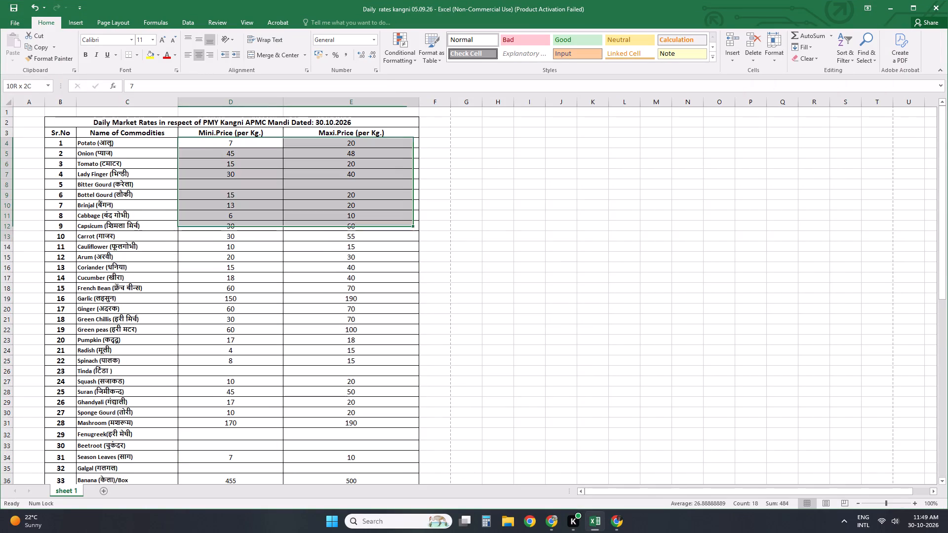
pyautogui.moveTo(358, 255); pyautogui.dragTo(373, 422)
pyautogui.hotkey('ctrl', 'c')
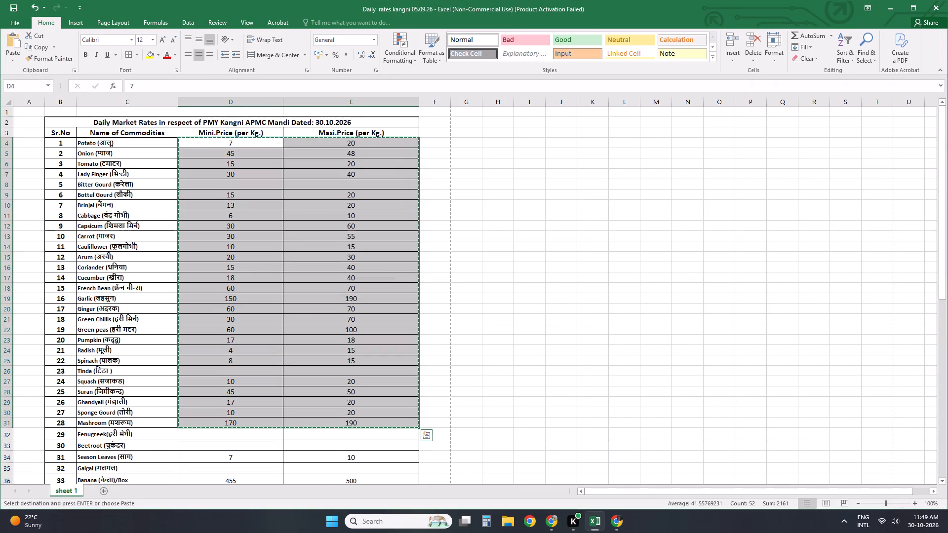
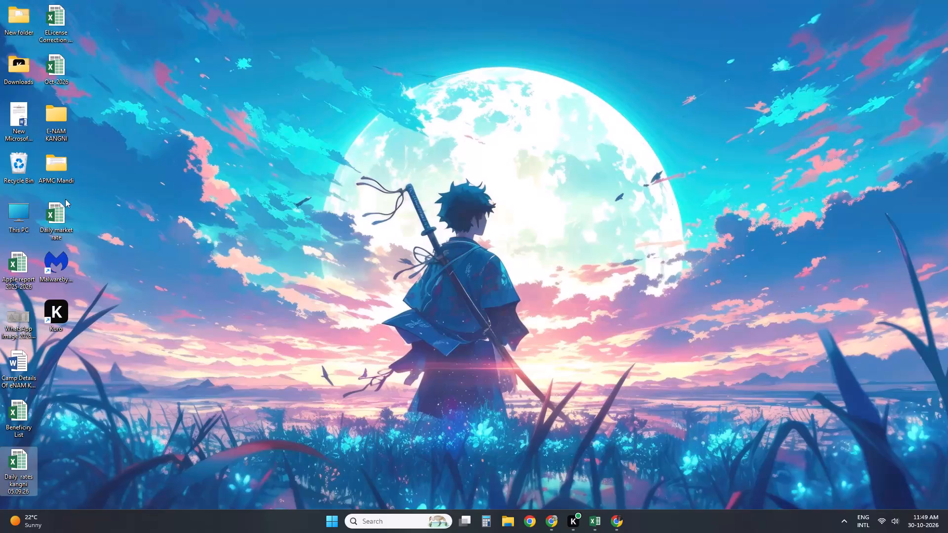
# Open the Oct-2026 workbook and paste the copied Potato to Mashroom prices into the Daily Rates sheet under 30-10-2026, starting at BH3.
pyautogui.doubleClick(63, 62)
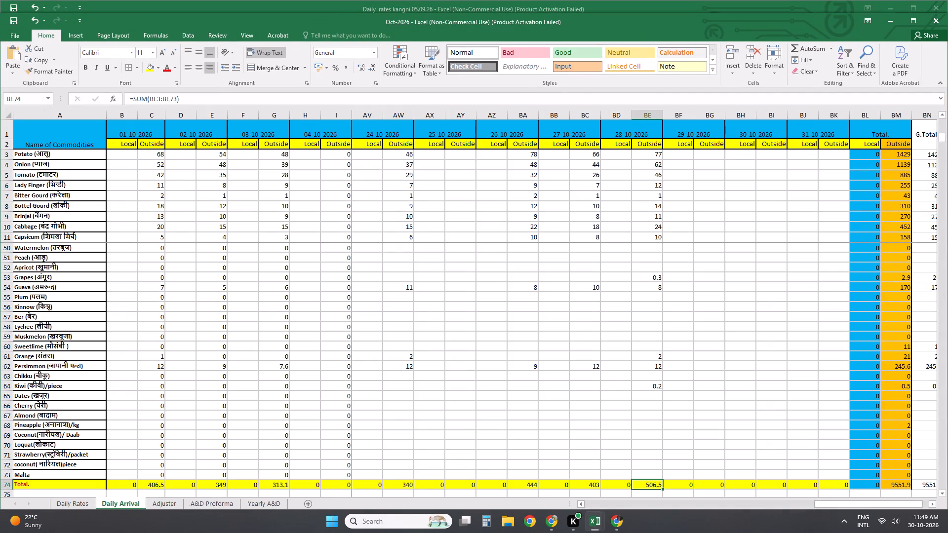
pyautogui.click(69, 504)
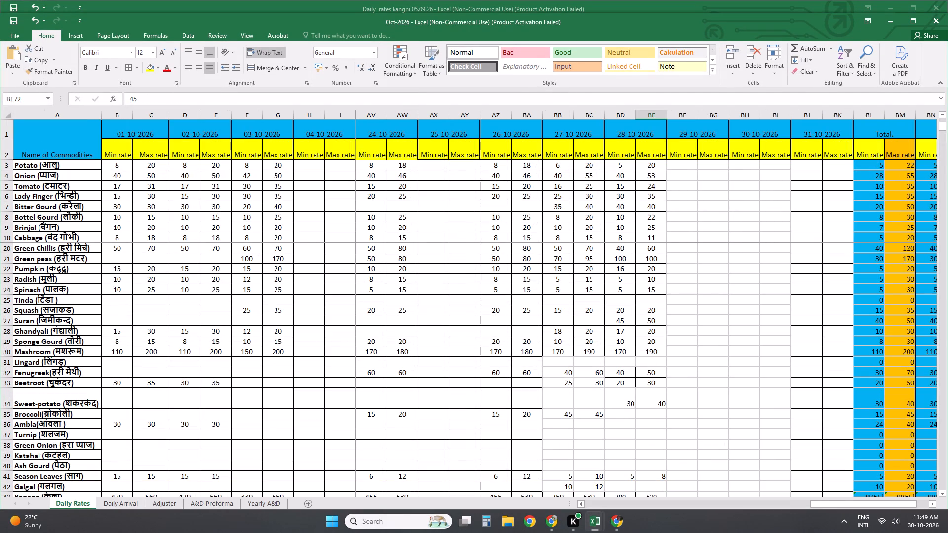
pyautogui.click(746, 168)
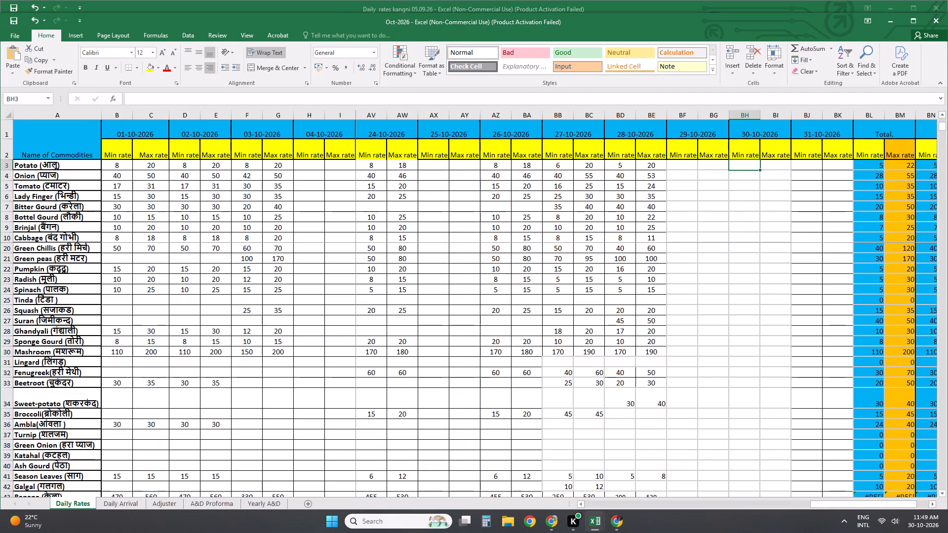
pyautogui.hotkey('ctrl', 'v')
pyautogui.click(790, 452)
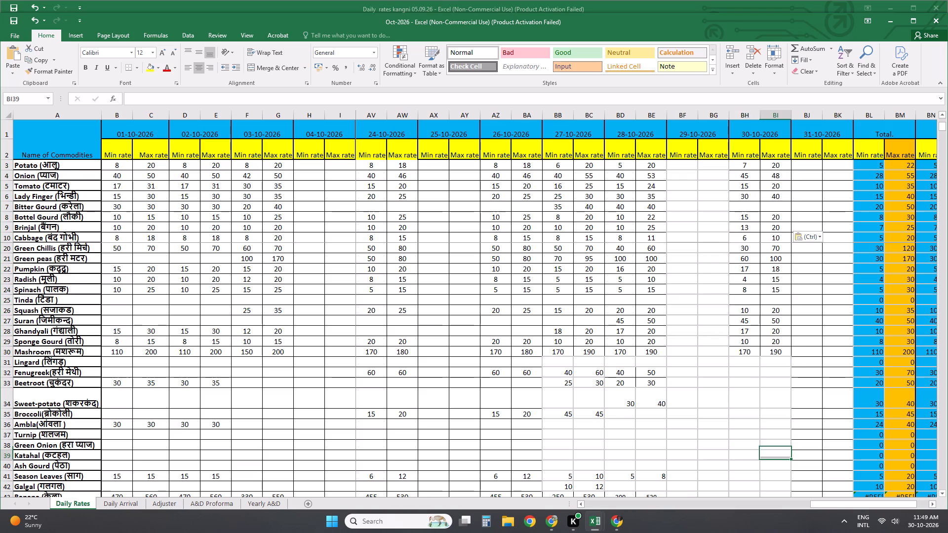
pyautogui.click(732, 373)
# Copy the Season Leaves prices, D34:E34, from the Kangni daily rates workbook into Oct-2026 under 30-10-2026, cells BH41:BI41.
pyautogui.click(600, 523)
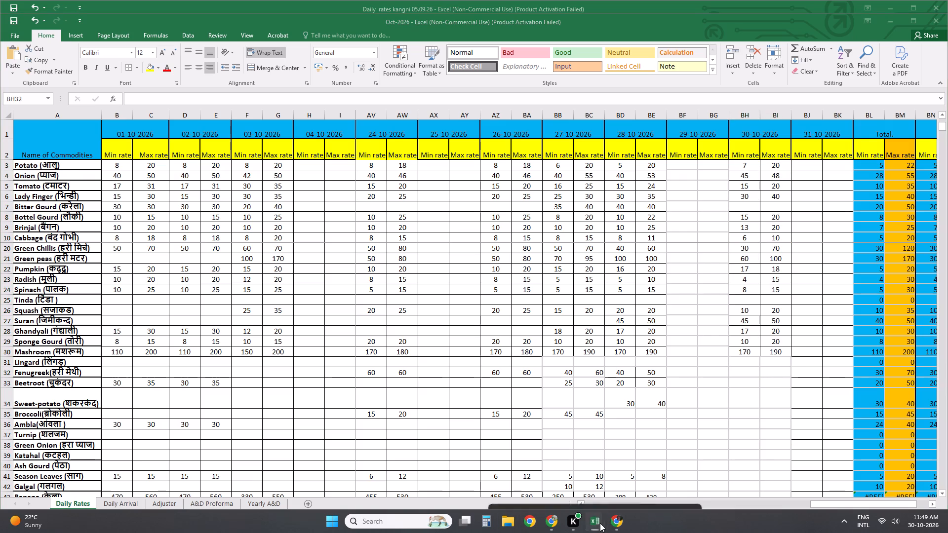
pyautogui.click(582, 479)
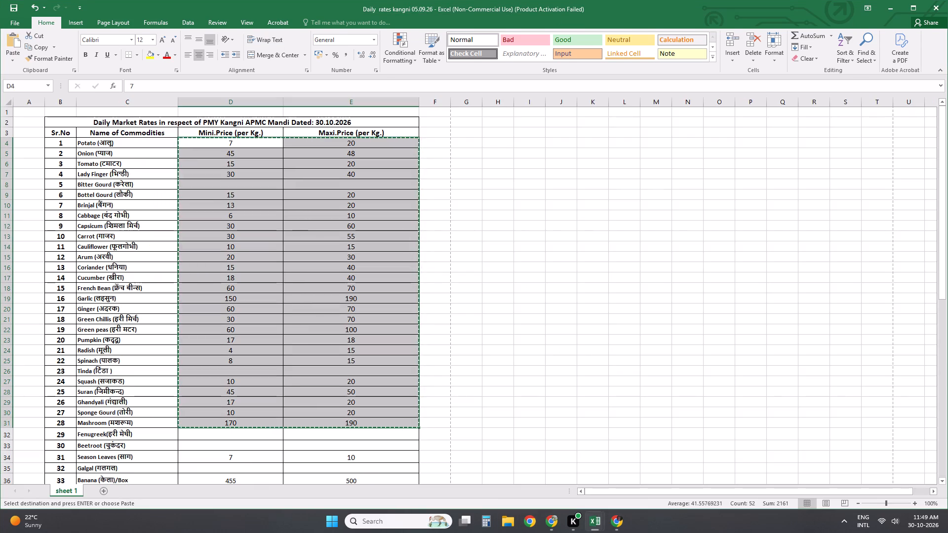
pyautogui.moveTo(225, 461); pyautogui.dragTo(340, 462)
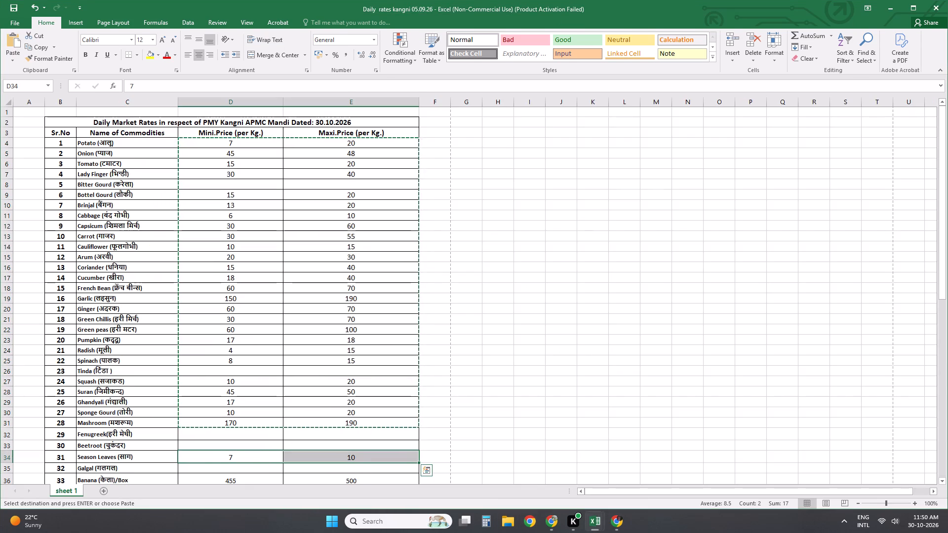
pyautogui.hotkey('ctrl', 'c')
pyautogui.click(600, 523)
pyautogui.click(616, 474)
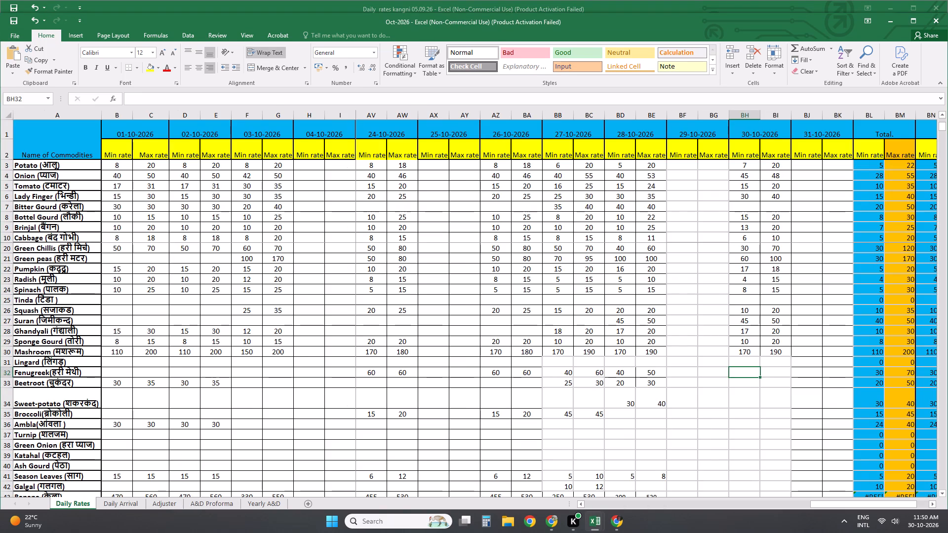
pyautogui.click(743, 475)
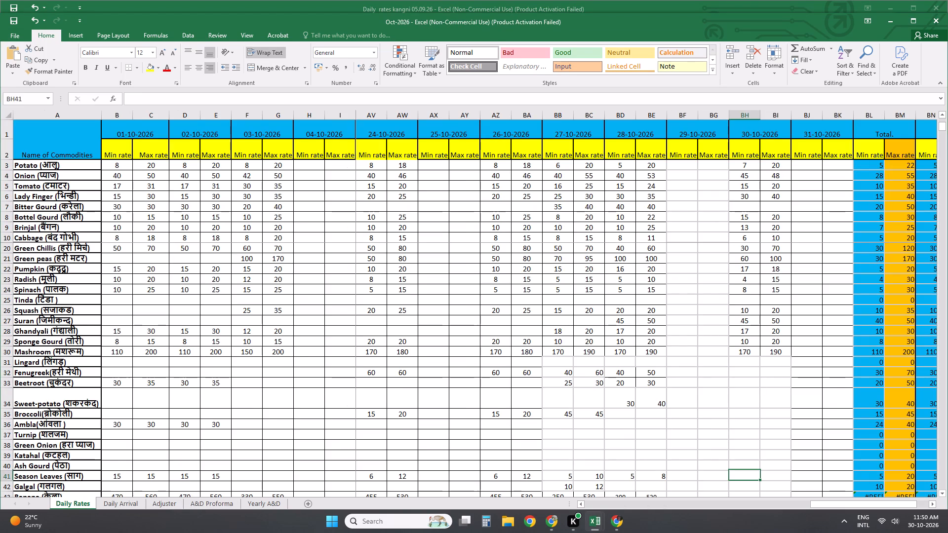
pyautogui.hotkey('ctrl', 'v')
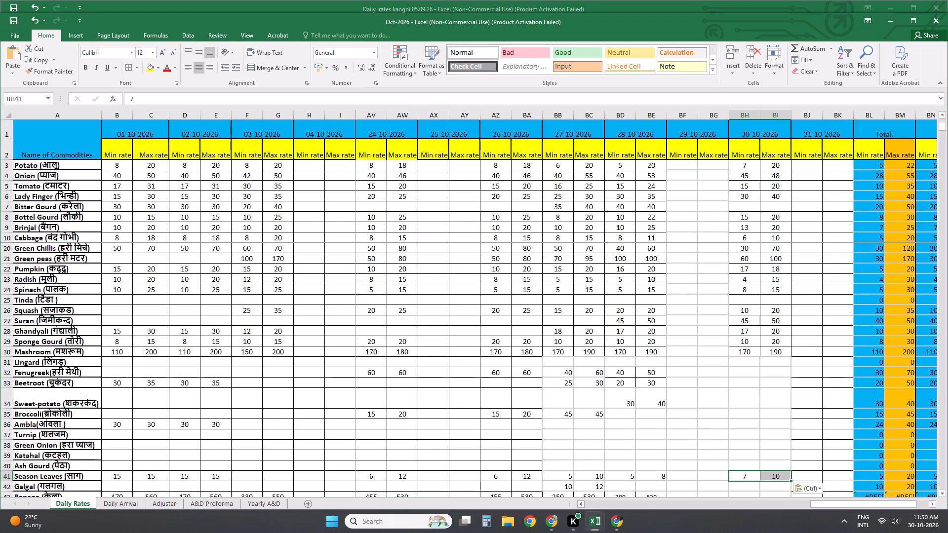
# Copy the Banana to Apple prices, D36:E40, from the Kangni daily rates workbook into Oct-2026 under 30-10-2026, starting at BH43.
pyautogui.scroll(-3, 735, 454)
pyautogui.click(741, 403)
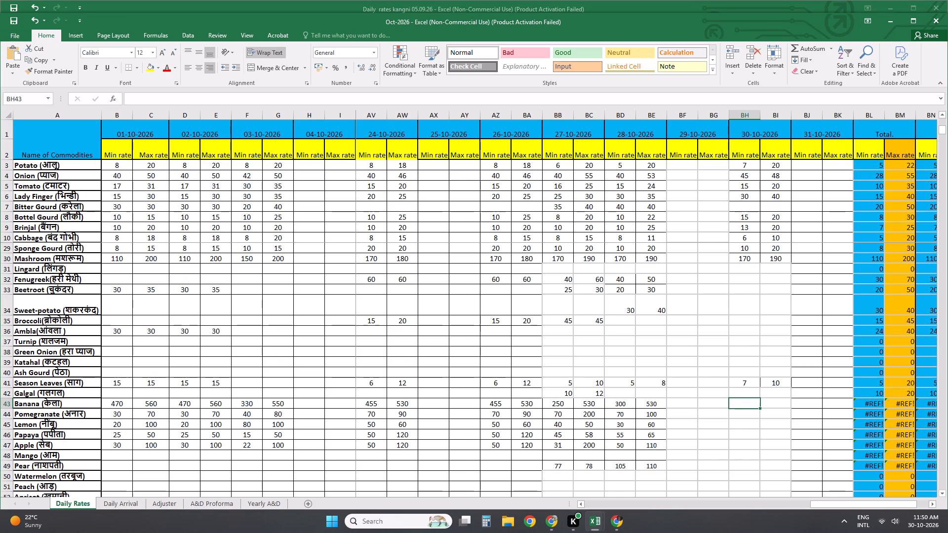
pyautogui.click(591, 526)
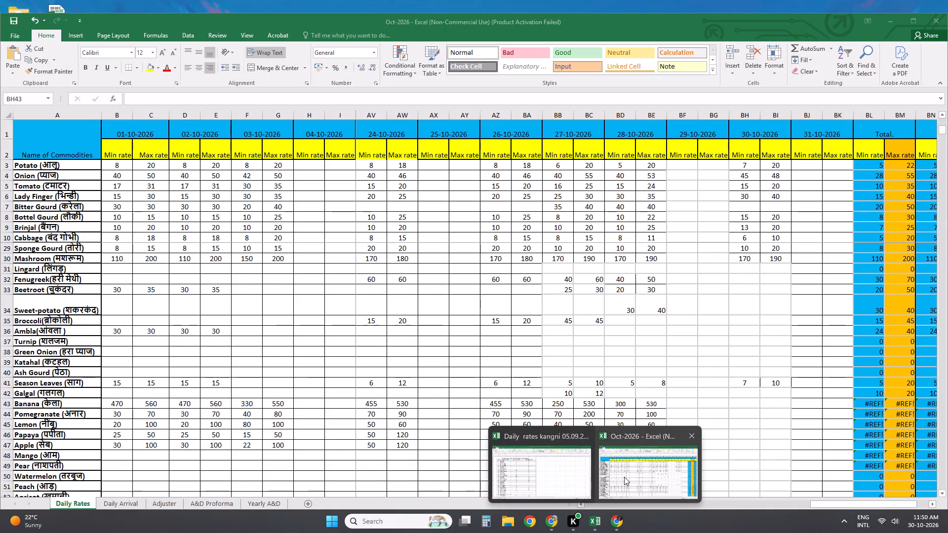
pyautogui.click(624, 477)
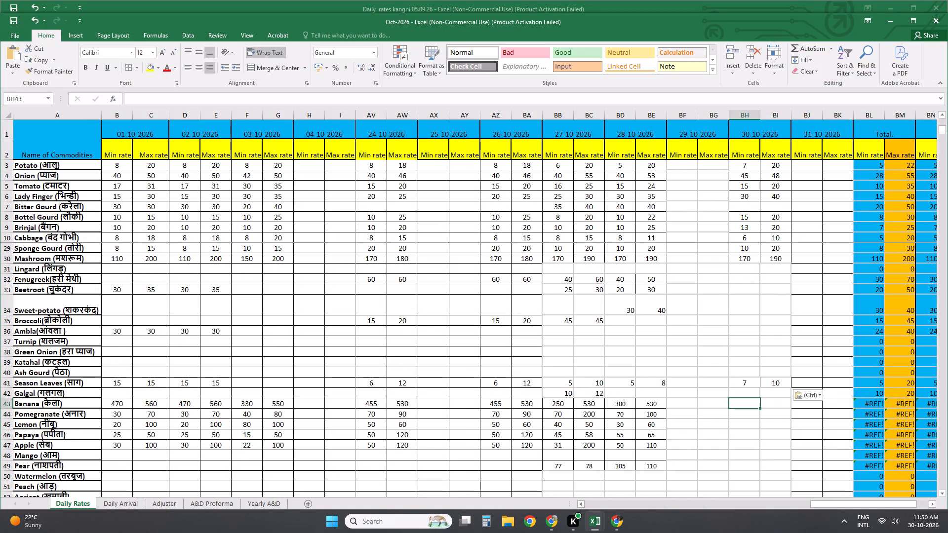
pyautogui.click(599, 527)
pyautogui.click(521, 463)
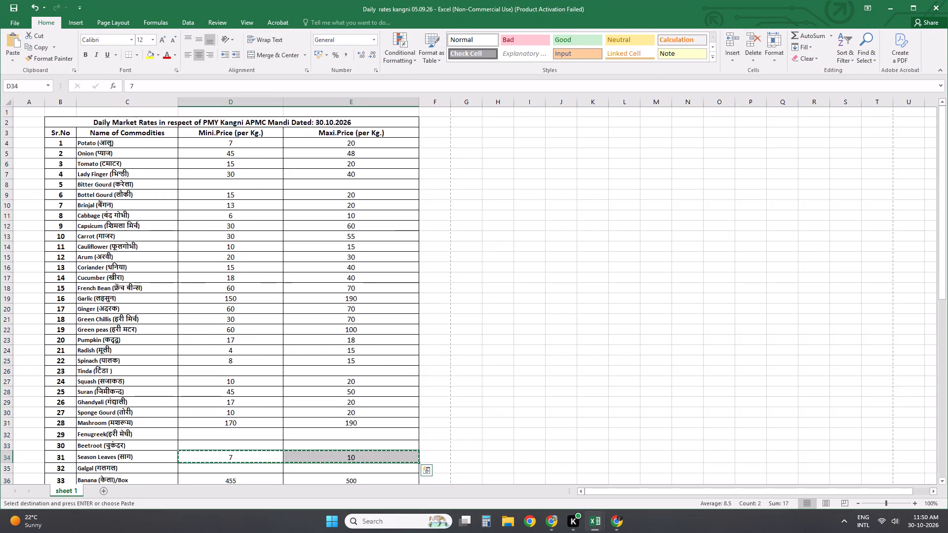
pyautogui.scroll(-5, 365, 405)
pyautogui.moveTo(234, 328); pyautogui.dragTo(329, 362)
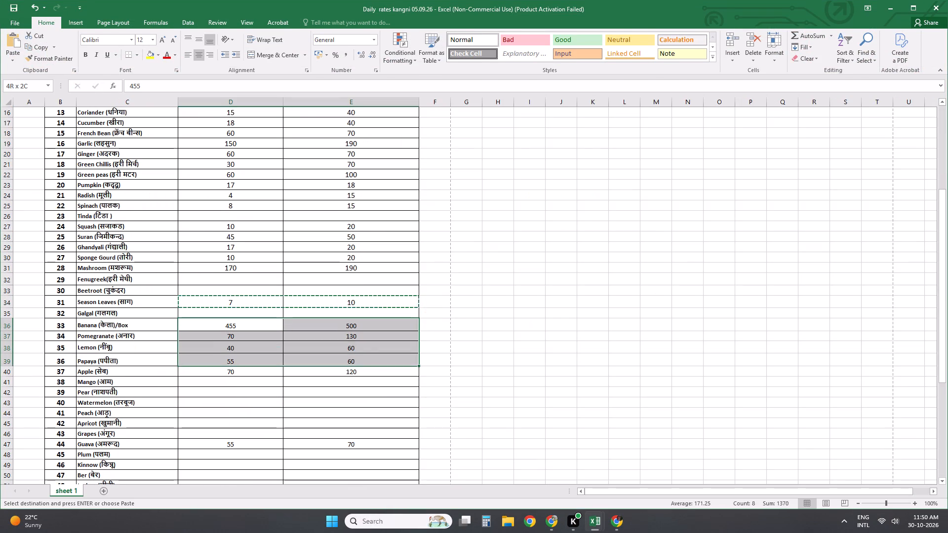
pyautogui.moveTo(329, 362); pyautogui.dragTo(338, 371)
pyautogui.hotkey('ctrl', 'c')
pyautogui.click(599, 519)
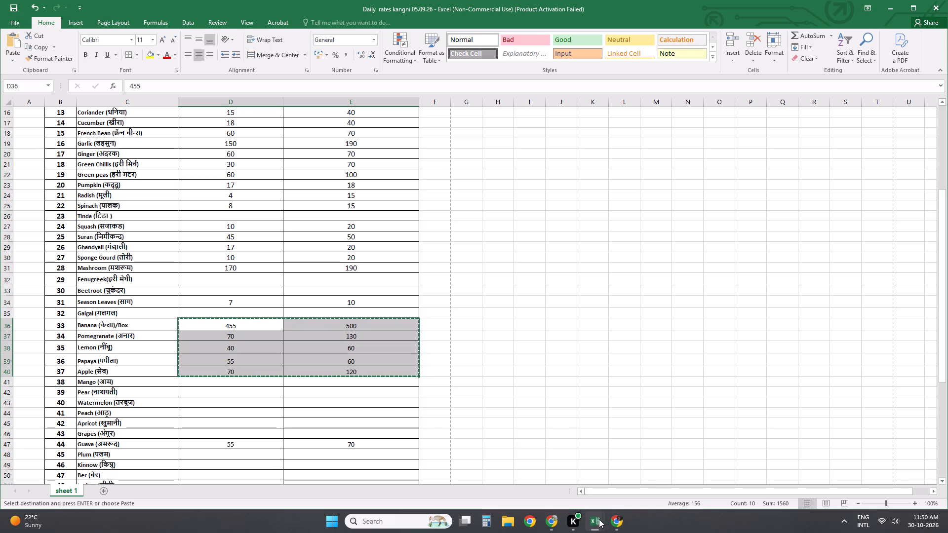
pyautogui.click(639, 472)
pyautogui.hotkey('ctrl', 'v')
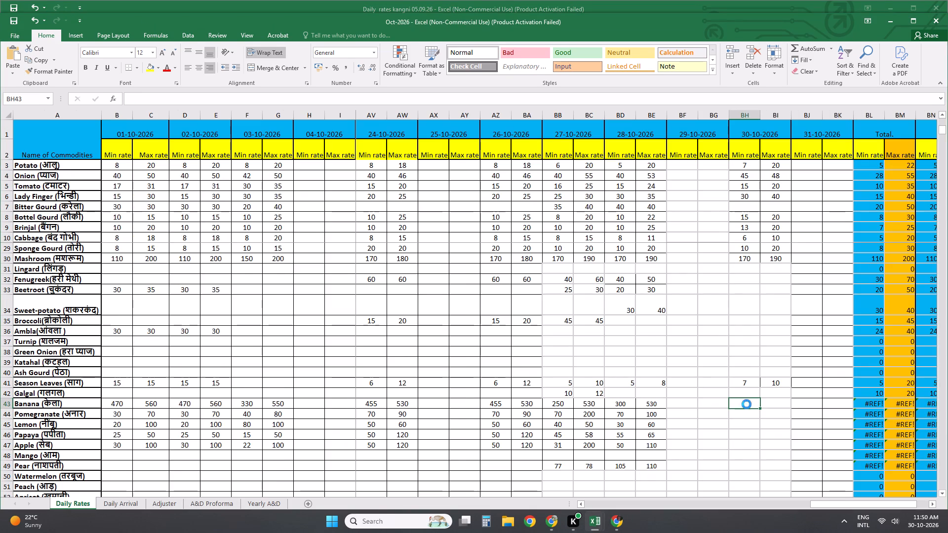
pyautogui.click(699, 453)
# Select the Guava minimum rate cell under 30-10-2026, BH54, as the destination for its prices.
pyautogui.scroll(-2, 696, 453)
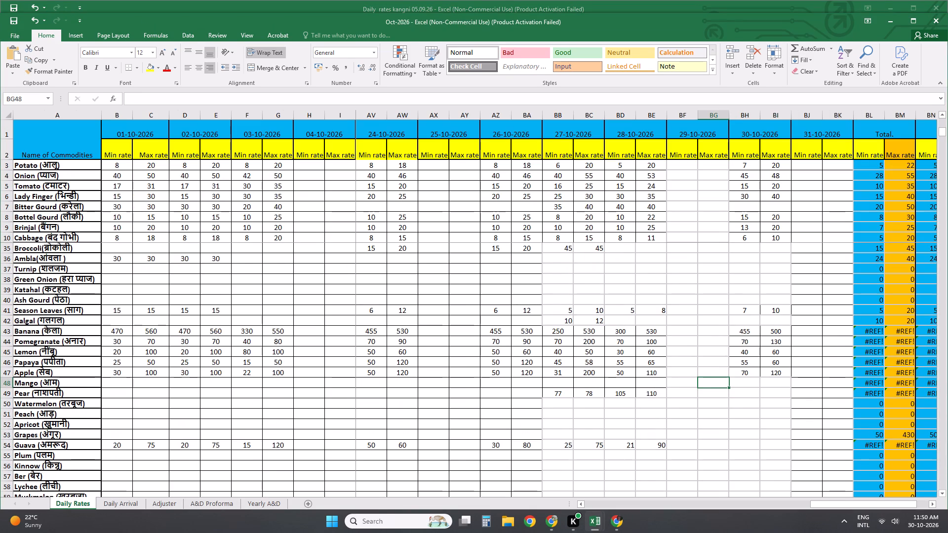
pyautogui.click(740, 394)
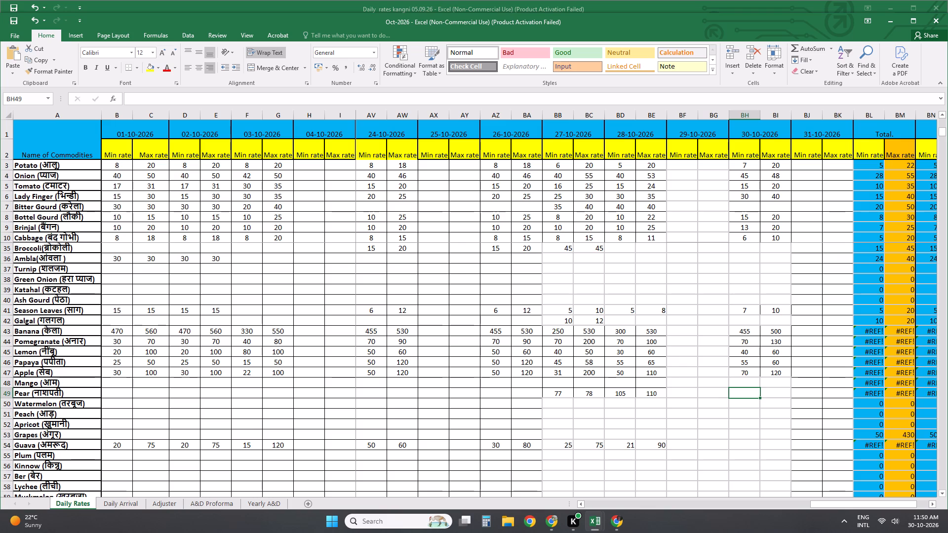
pyautogui.click(745, 446)
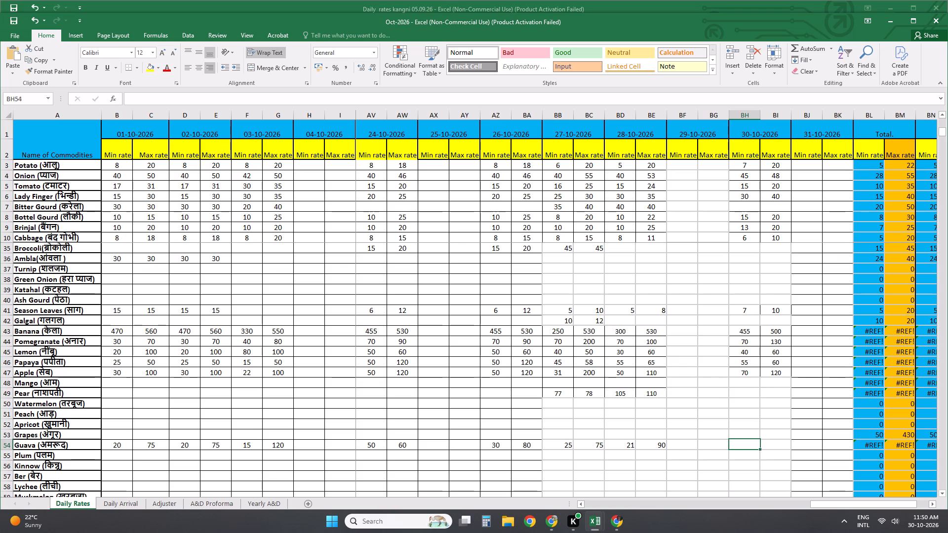
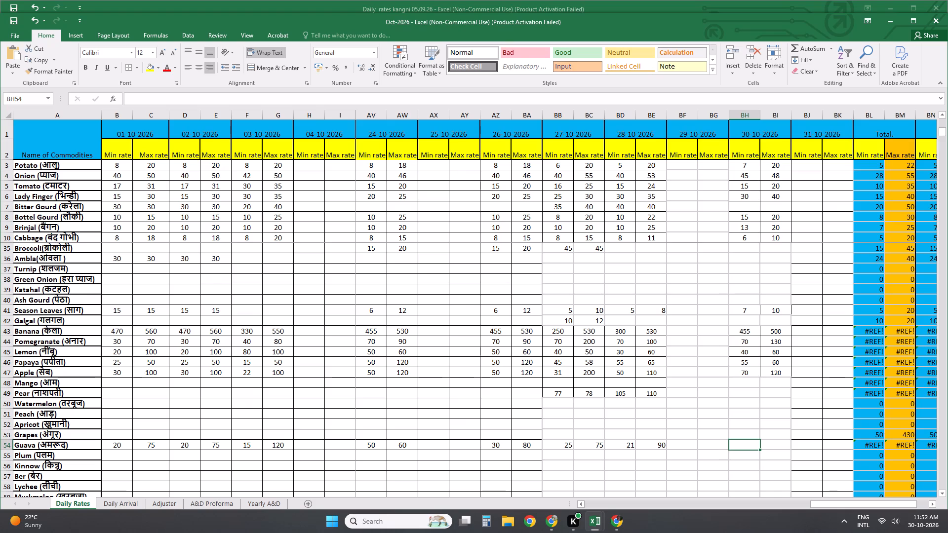
# Copy the Guava prices, D47:E47, from the Kangni daily rates workbook into Oct-2026 under 30-10-2026, cells BH54:BI54.
pyautogui.click(574, 478)
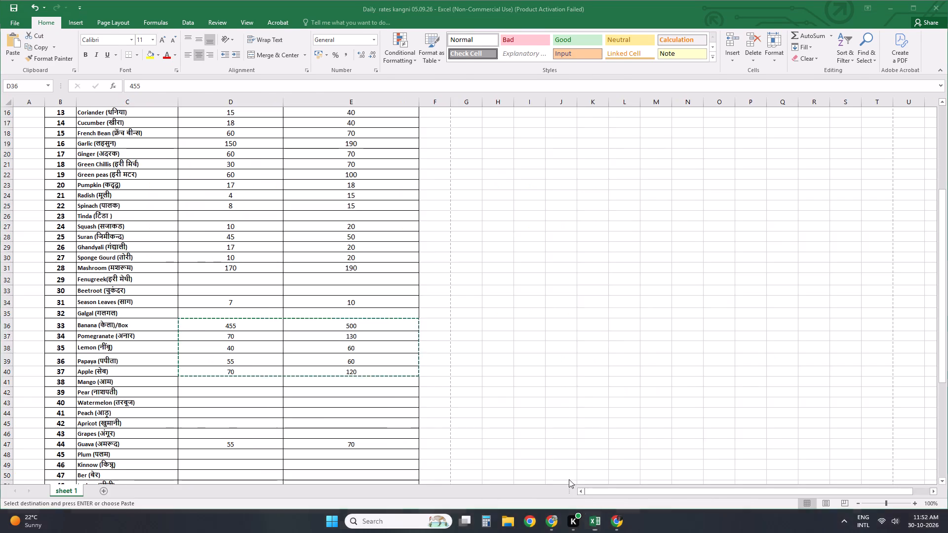
pyautogui.moveTo(221, 445); pyautogui.dragTo(342, 450)
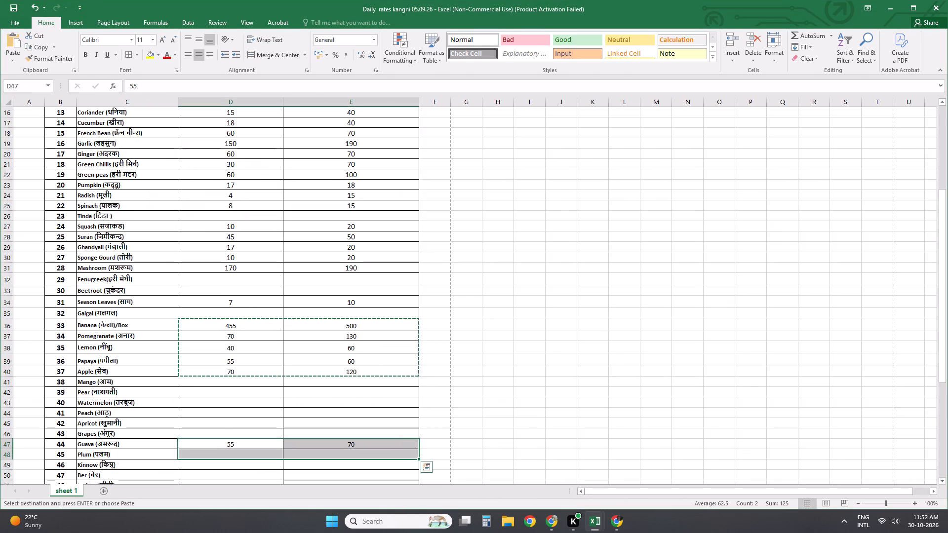
pyautogui.click(243, 448)
pyautogui.moveTo(226, 444); pyautogui.dragTo(346, 447)
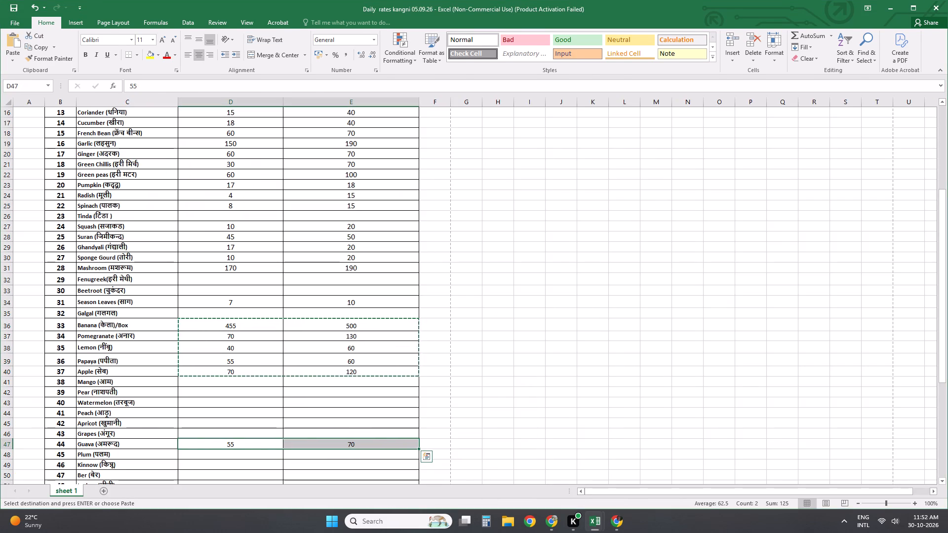
pyautogui.hotkey('ctrl', 'c')
pyautogui.click(593, 519)
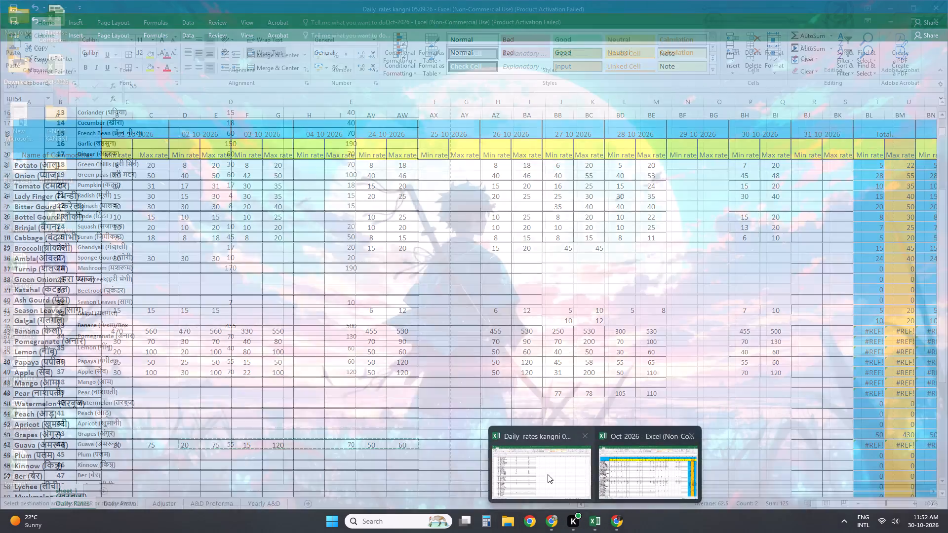
pyautogui.click(624, 472)
pyautogui.hotkey('ctrl', 'v')
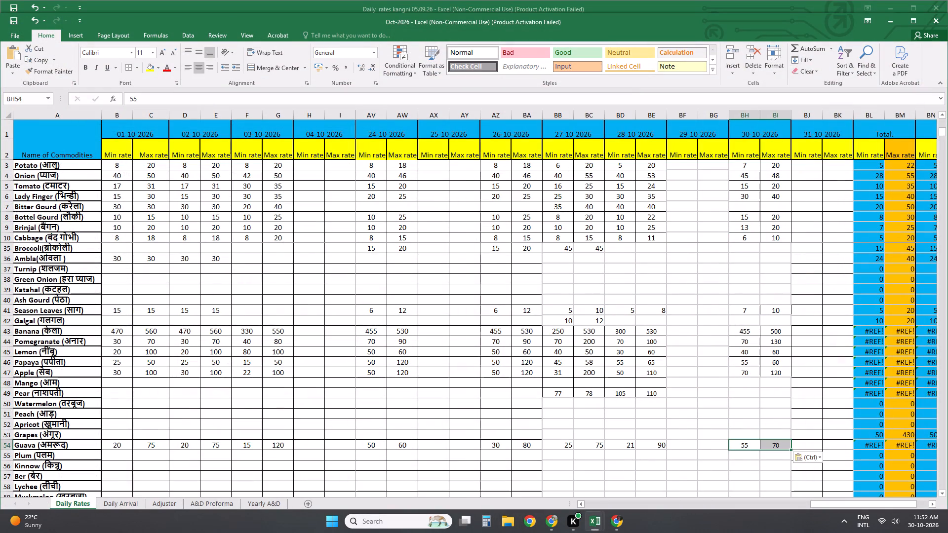
pyautogui.click(690, 460)
# Copy the Sweetlime to Persimmon prices, D53:E55, from the Kangni daily rates workbook into Oct-2026 under 30-10-2026, starting at BH60.
pyautogui.scroll(-4, 744, 465)
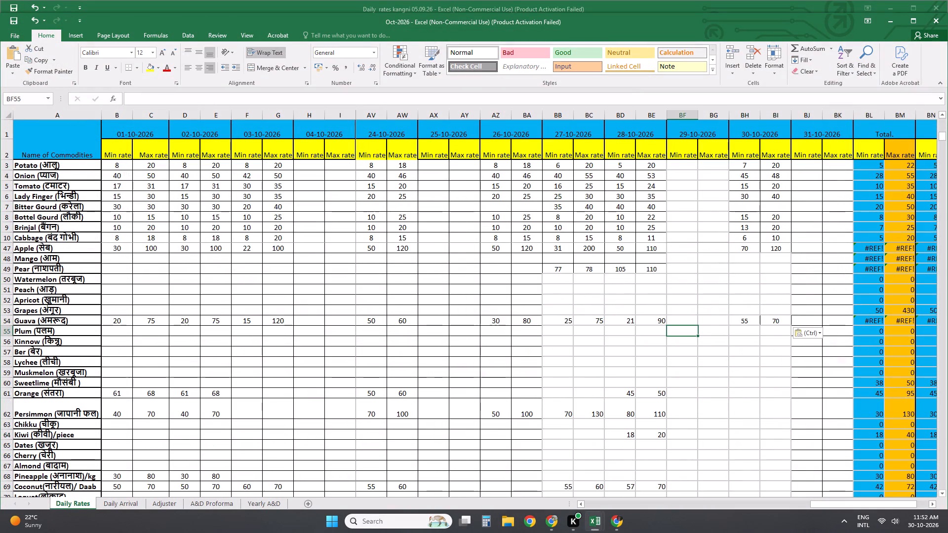
pyautogui.click(748, 395)
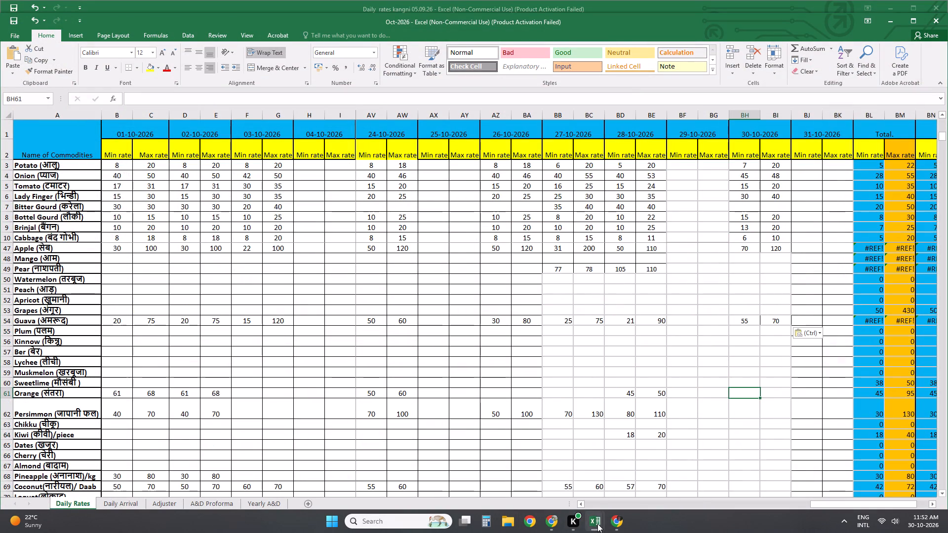
pyautogui.click(597, 524)
pyautogui.click(537, 487)
pyautogui.scroll(-3, 361, 456)
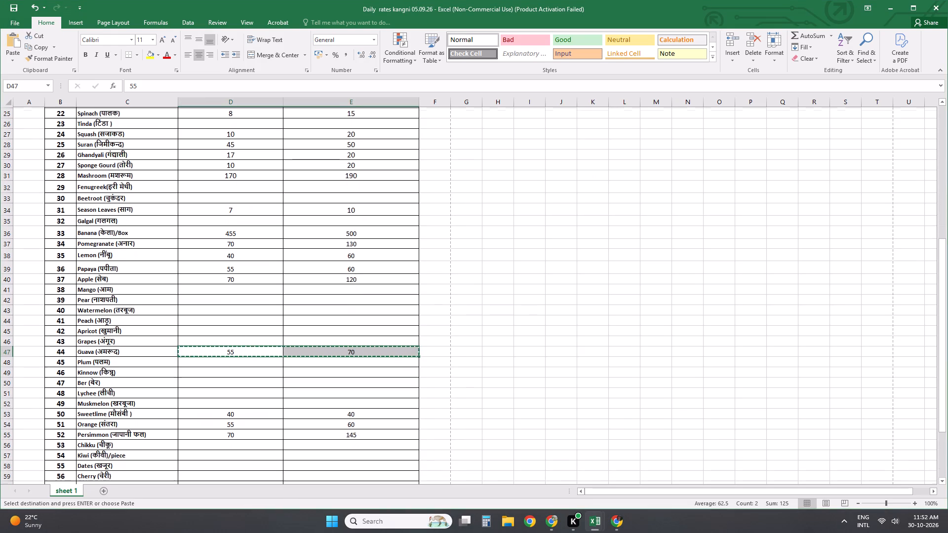
pyautogui.moveTo(219, 414); pyautogui.dragTo(347, 431)
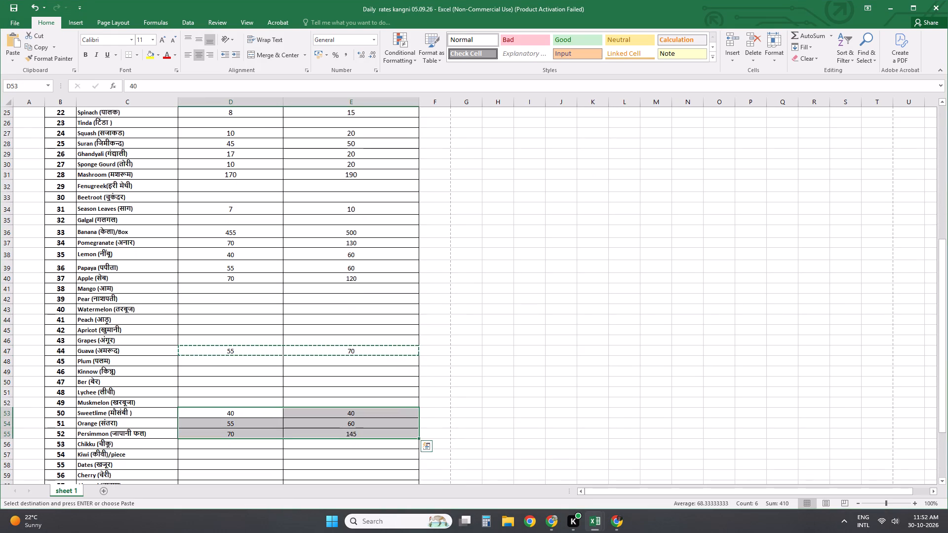
pyautogui.hotkey('ctrl', 'v')
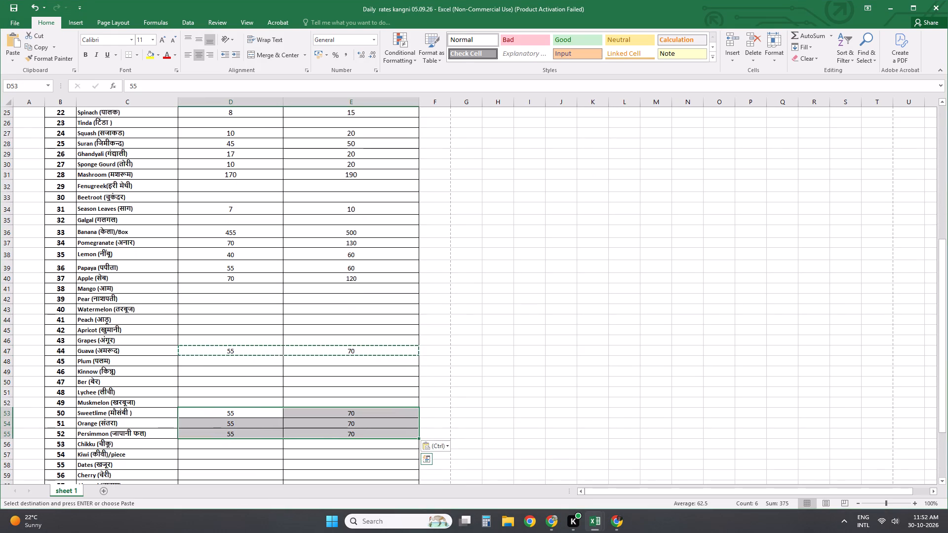
pyautogui.hotkey('ctrl', 'z')
pyautogui.hotkey('ctrl', 'c')
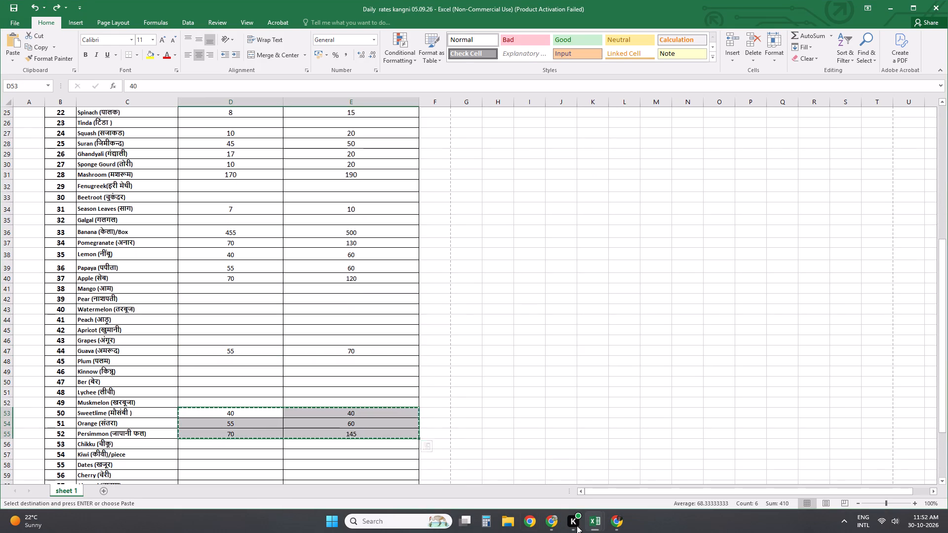
pyautogui.click(596, 528)
pyautogui.click(619, 478)
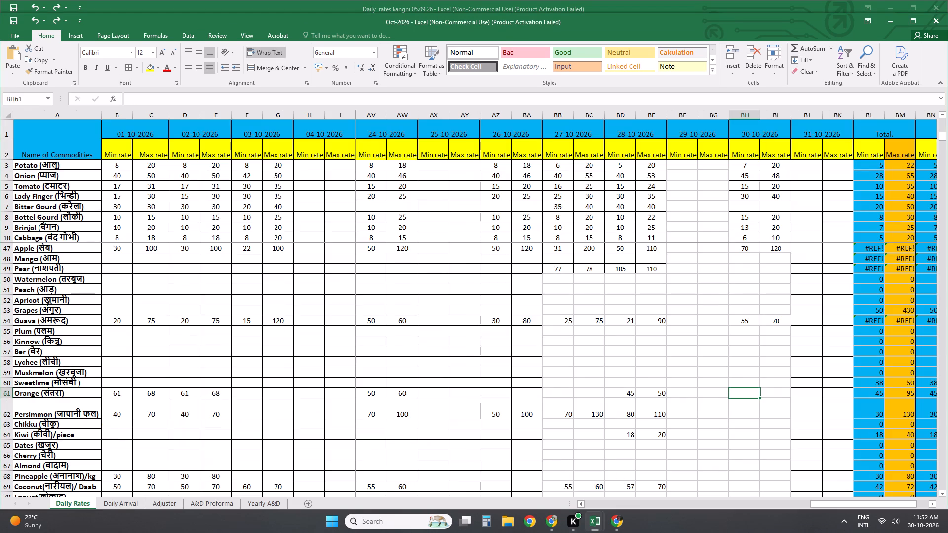
pyautogui.hotkey('ctrl', 'v')
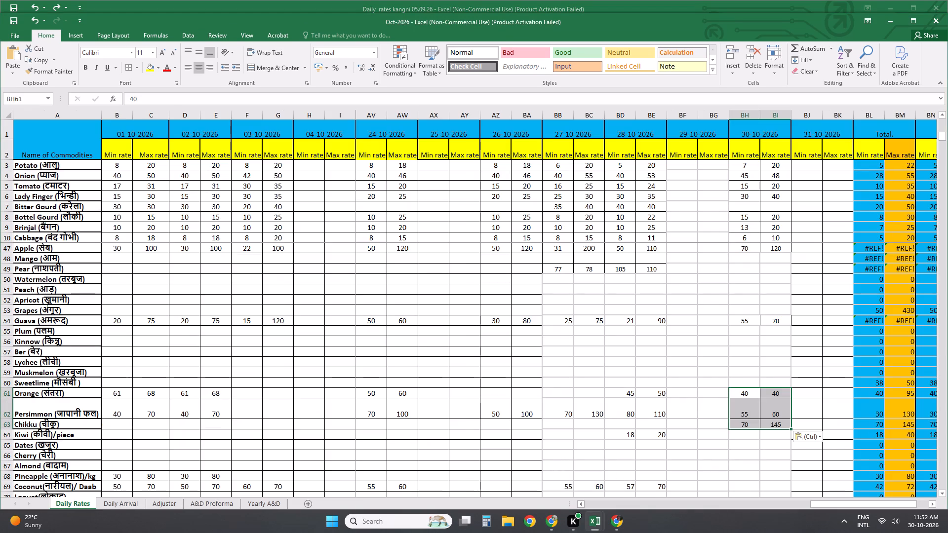
pyautogui.hotkey('ctrl', 'z')
pyautogui.click(738, 384)
pyautogui.hotkey('ctrl', 'v')
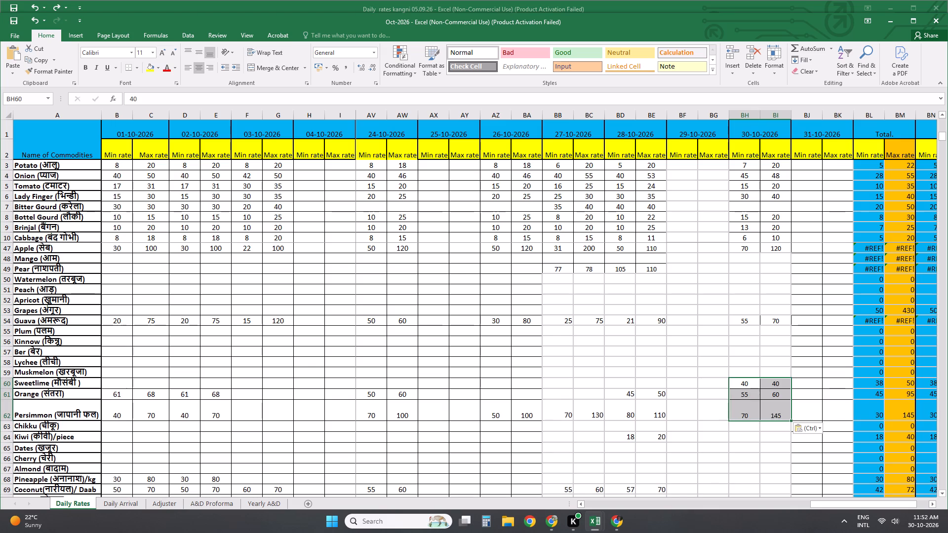
pyautogui.click(670, 448)
# Save the Oct-2026 workbook and maximize its window.
pyautogui.scroll(-2, 702, 453)
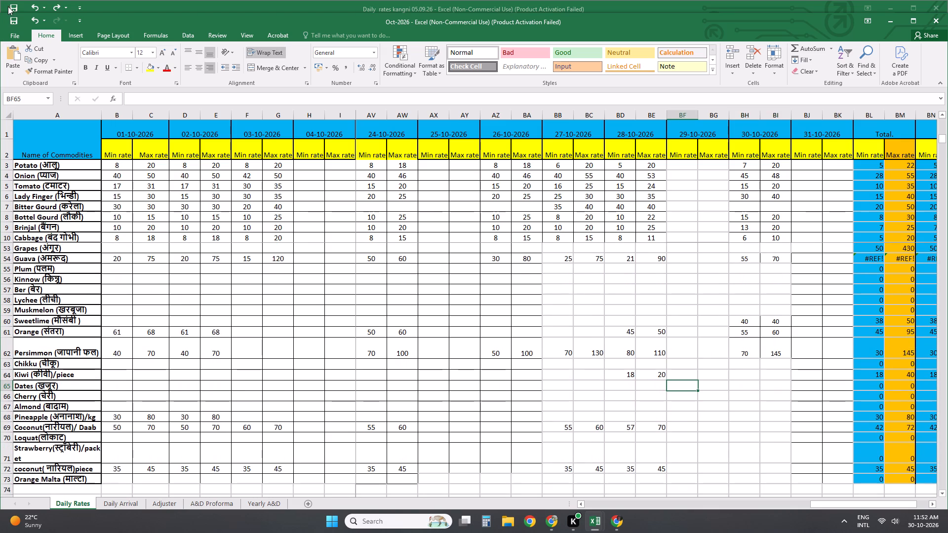
pyautogui.click(15, 19)
pyautogui.click(910, 18)
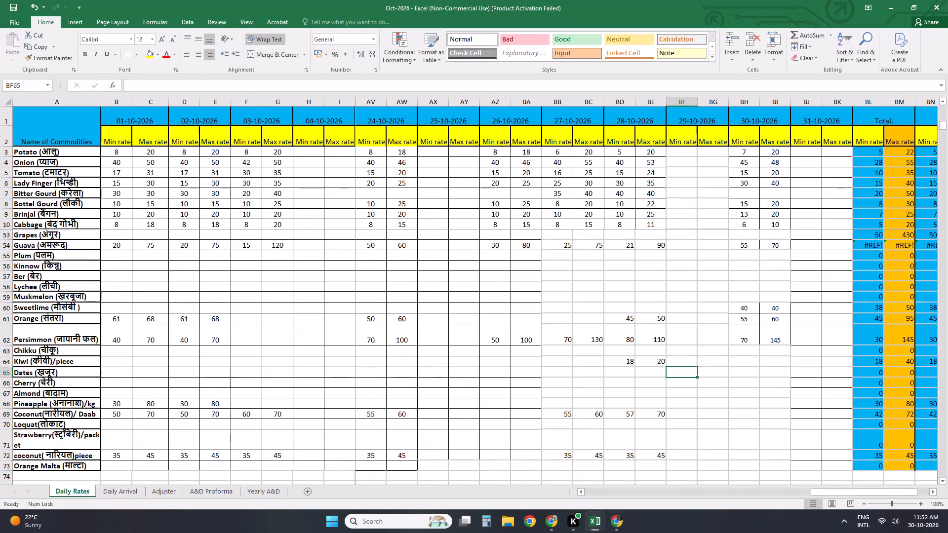
# Open the Daily Arrival sheet of the Oct-2026 workbook.
pyautogui.click(120, 486)
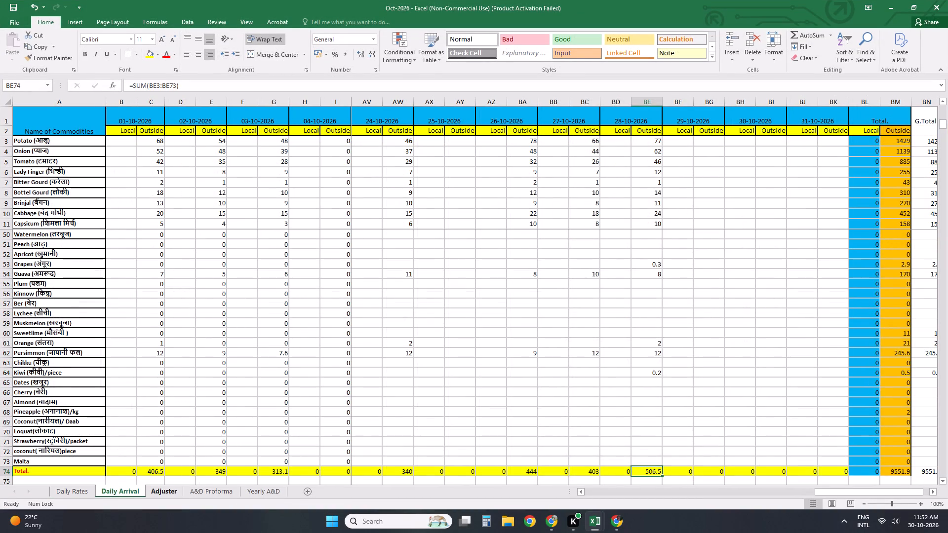
# Minimize the Oct-2026 workbook and switch to the Chrome browser window.
pyautogui.click(892, 2)
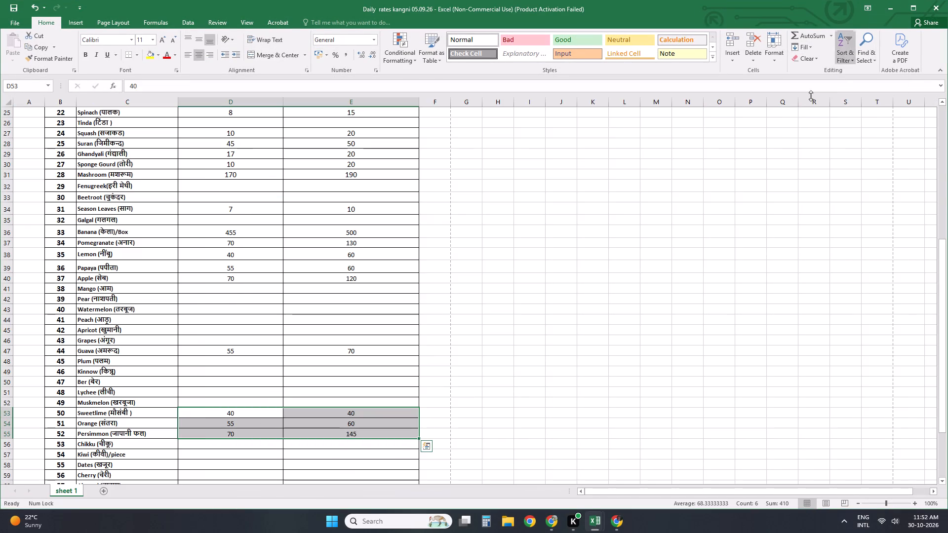
pyautogui.click(550, 522)
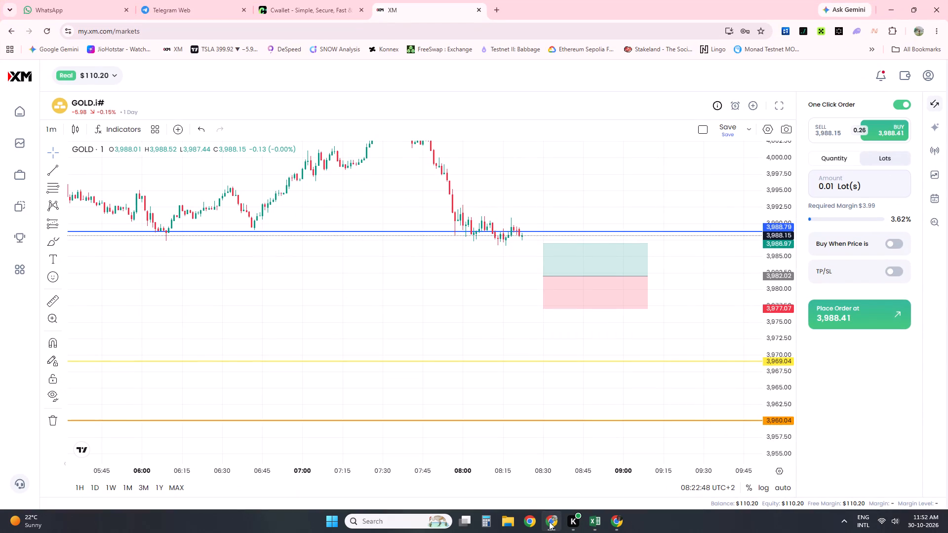
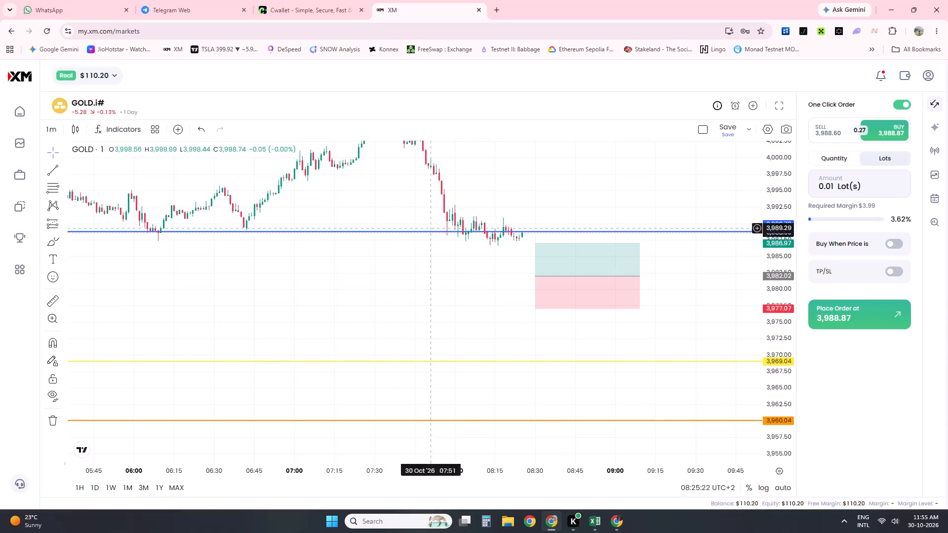
# Switch back to the Oct-2026 workbook in Excel and save it.
pyautogui.click(592, 518)
pyautogui.click(612, 480)
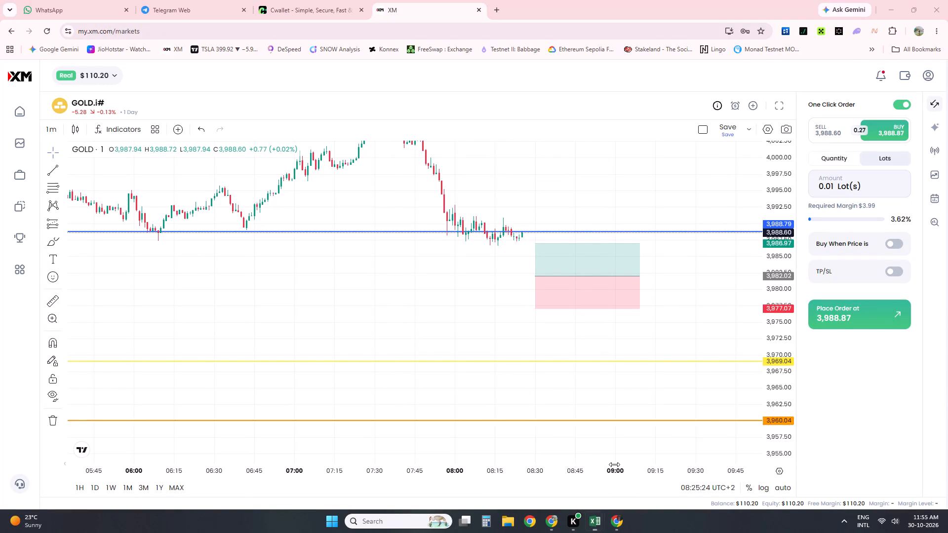
pyautogui.scroll(20, 707, 319)
pyautogui.scroll(1, 707, 319)
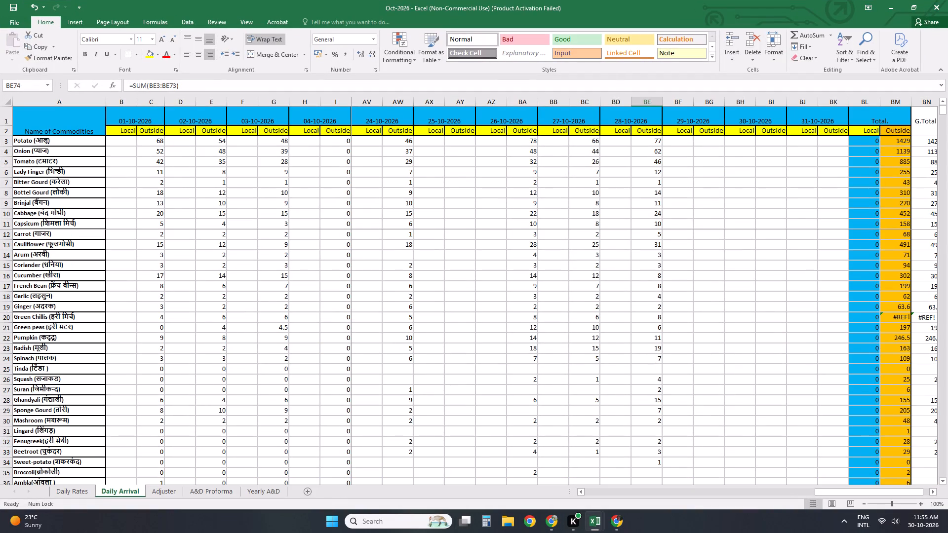
pyautogui.scroll(2, 707, 318)
pyautogui.click(13, 4)
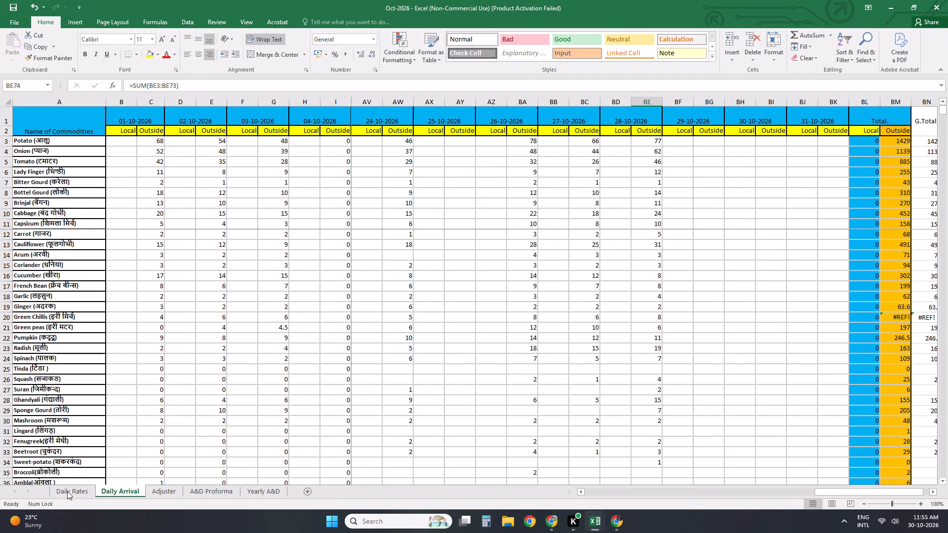
# On the Daily Rates sheet, copy the 30-10-2026 Potato to Spinach rates, BH3:BI24, into the 29-10-2026 columns starting at BF3.
pyautogui.click(70, 492)
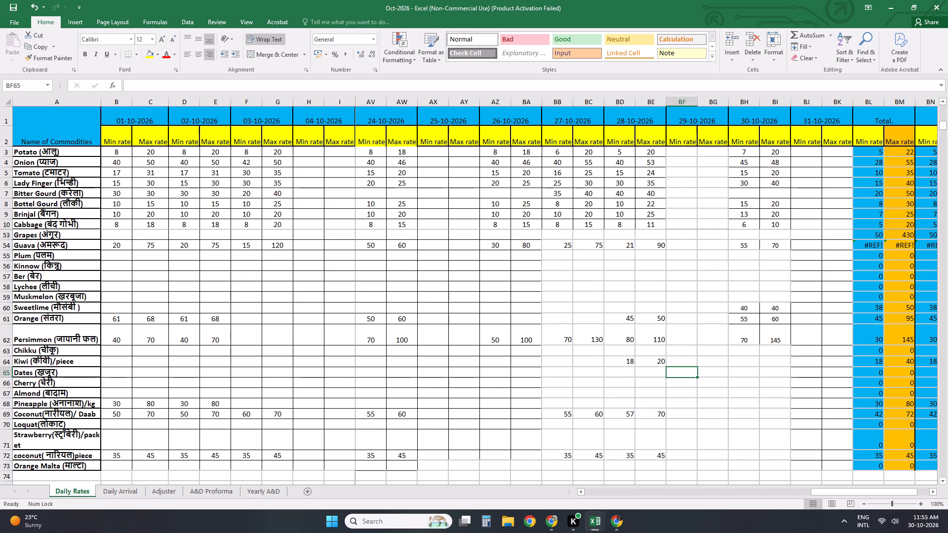
pyautogui.moveTo(745, 152); pyautogui.dragTo(779, 278)
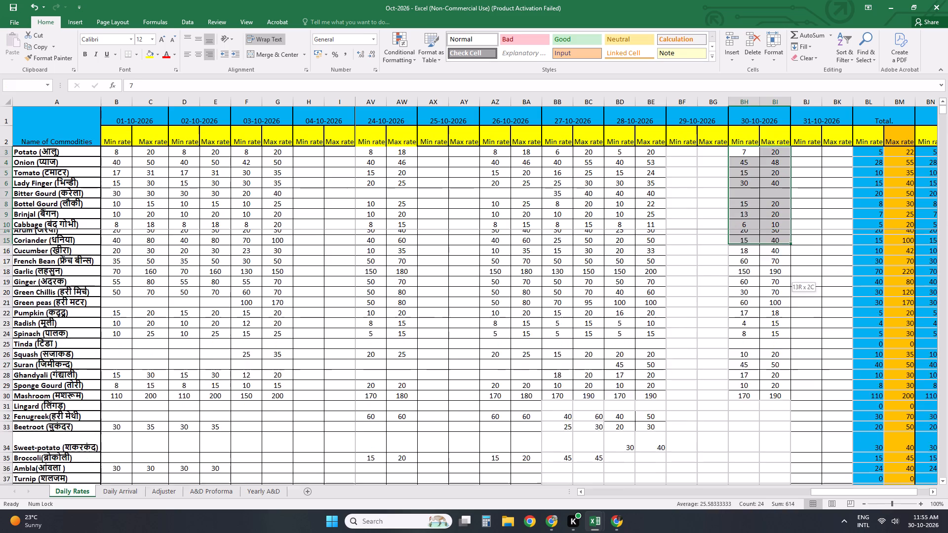
pyautogui.moveTo(779, 278); pyautogui.dragTo(770, 372)
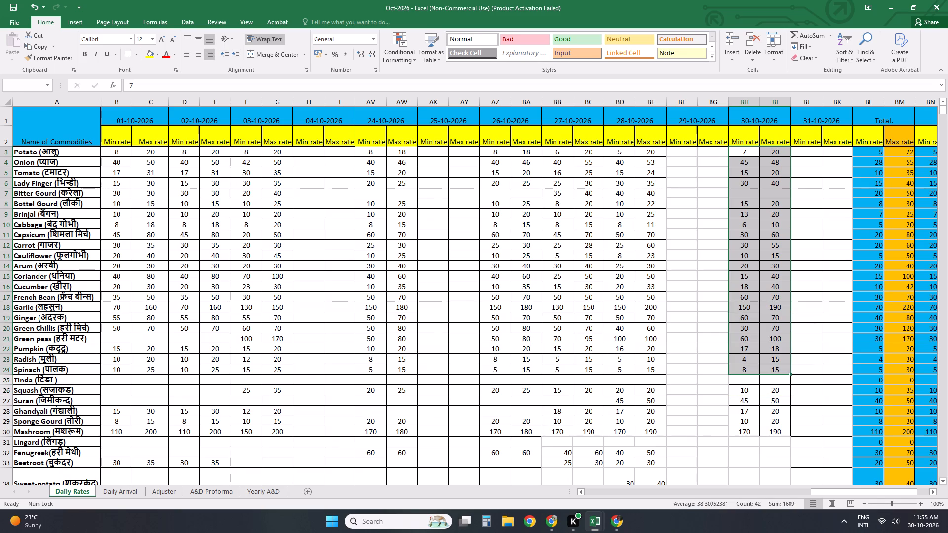
pyautogui.hotkey('ctrl', 'c')
pyautogui.click(688, 150)
pyautogui.hotkey('ctrl', 'v')
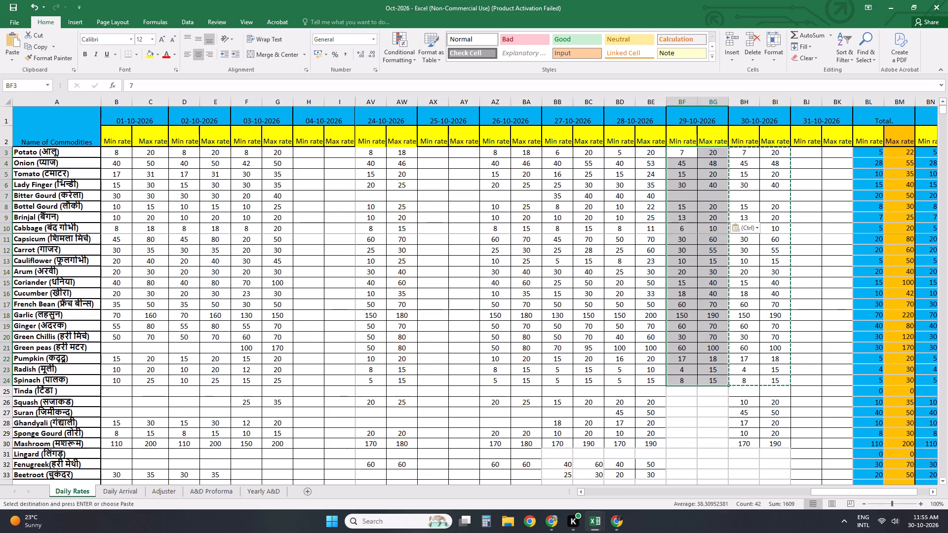
pyautogui.click(774, 275)
# Copy the 30-10-2026 Squash to Mashroom rates, BH26:BI30, into the 29-10-2026 columns starting at BF26.
pyautogui.scroll(-2, 765, 364)
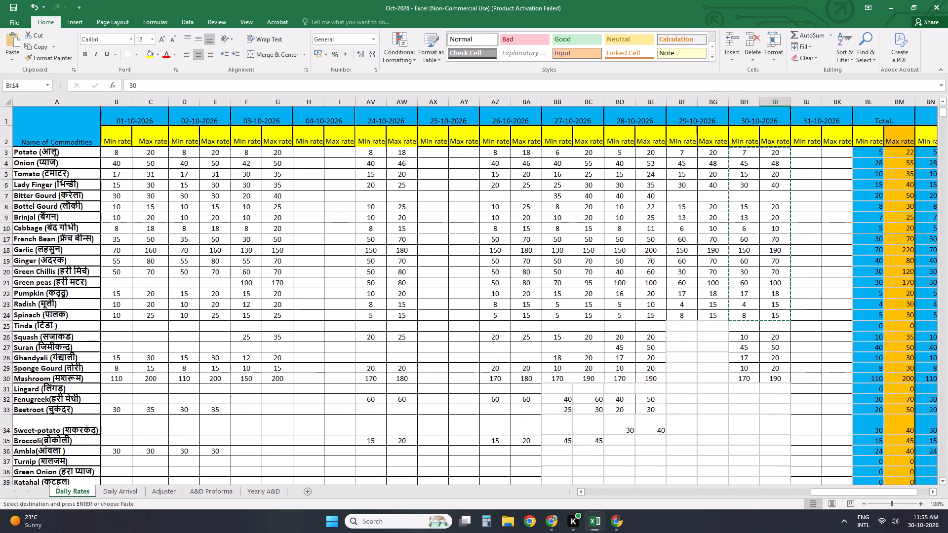
pyautogui.moveTo(750, 338); pyautogui.dragTo(780, 378)
pyautogui.hotkey('ctrl', 'c')
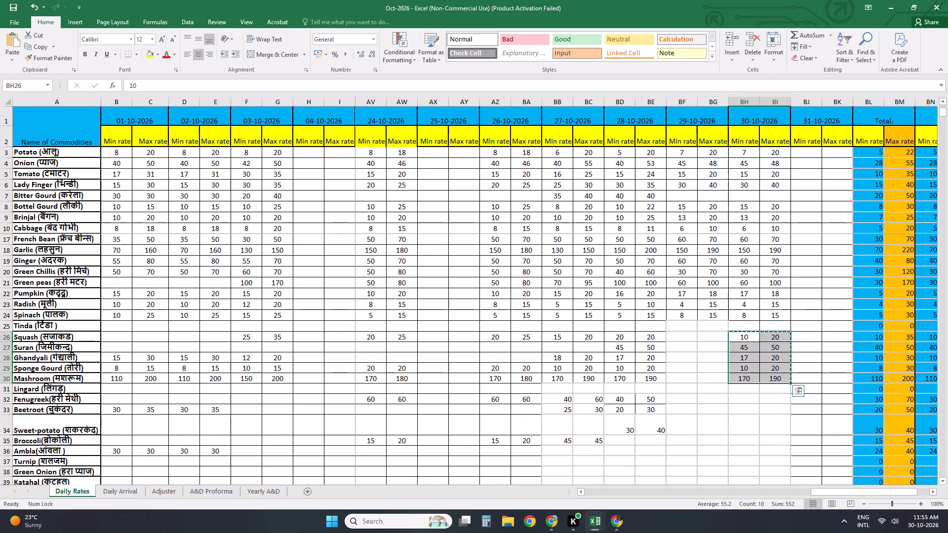
pyautogui.click(675, 333)
pyautogui.hotkey('ctrl', 'v')
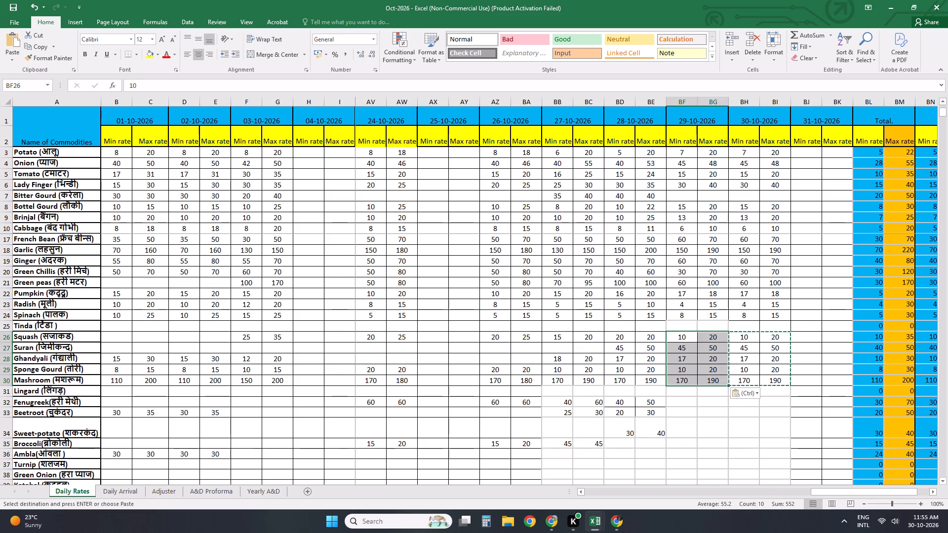
pyautogui.click(828, 320)
# Enter Ambla's 30-10-2026 rates in row 36: minimum 10 and maximum 15.
pyautogui.scroll(-2, 783, 372)
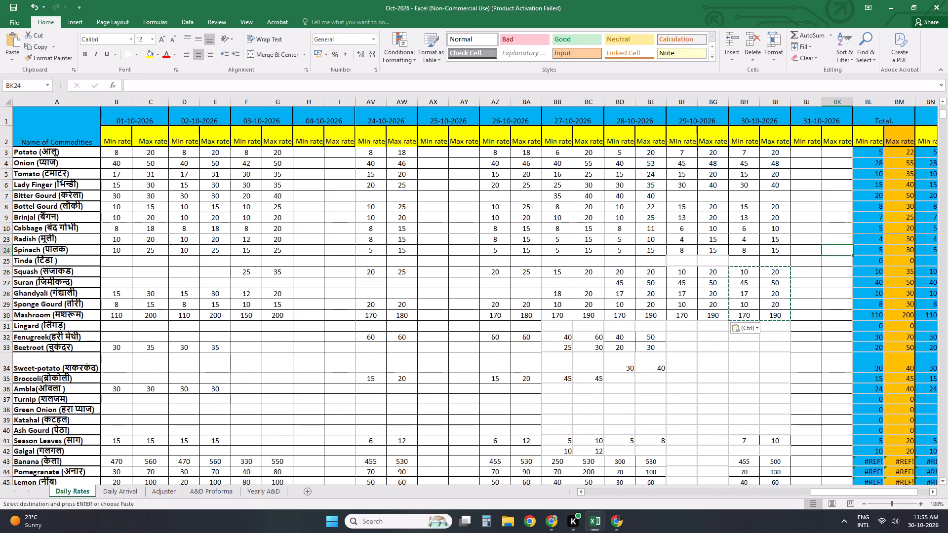
pyautogui.scroll(-1, 745, 400)
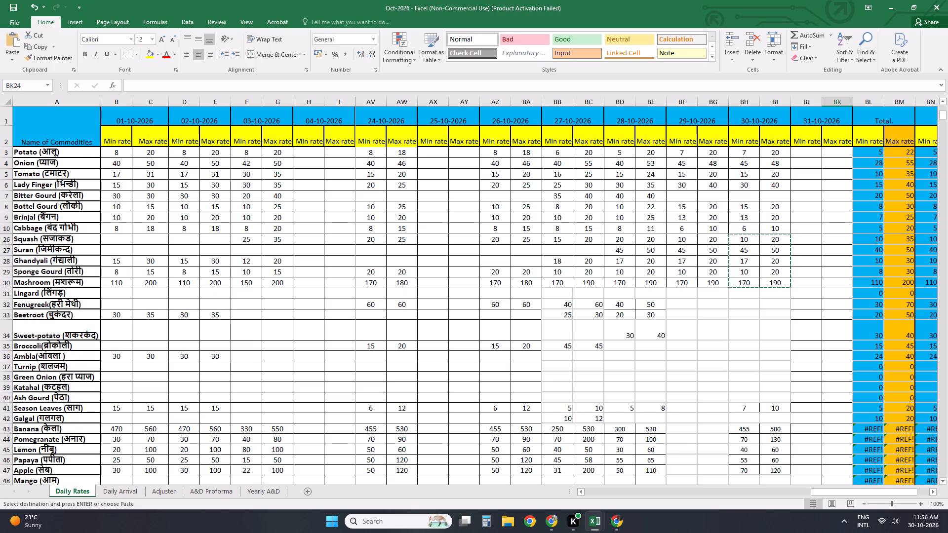
pyautogui.click(740, 356)
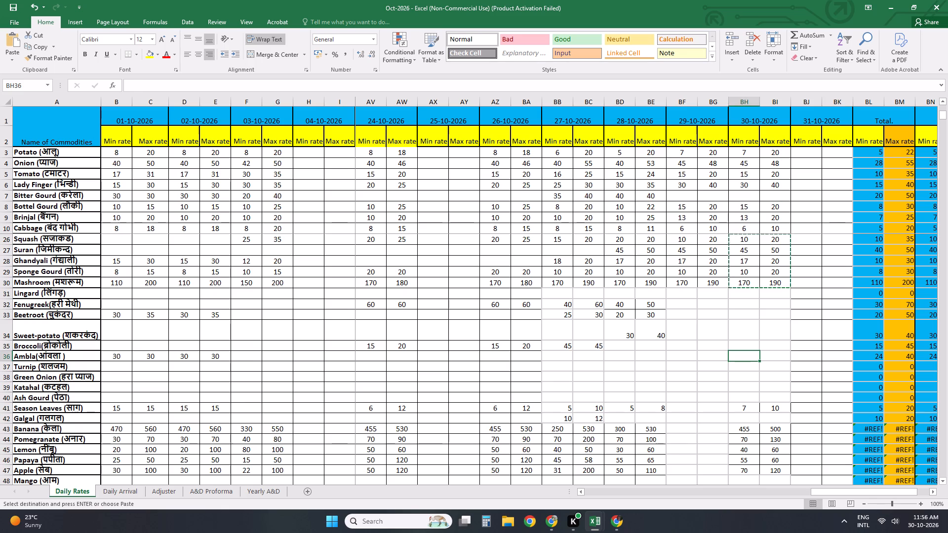
pyautogui.write('10')
pyautogui.press('Right')
pyautogui.write('15')
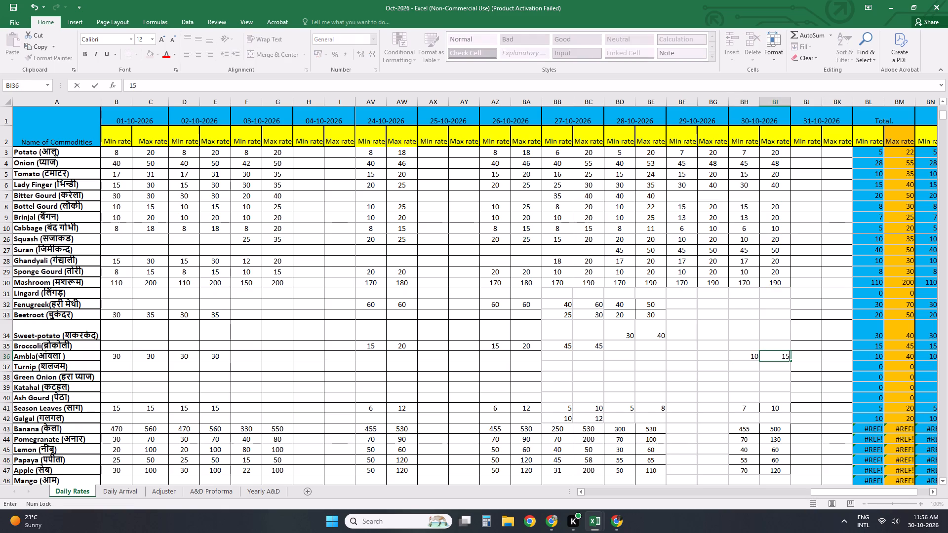
pyautogui.click(741, 393)
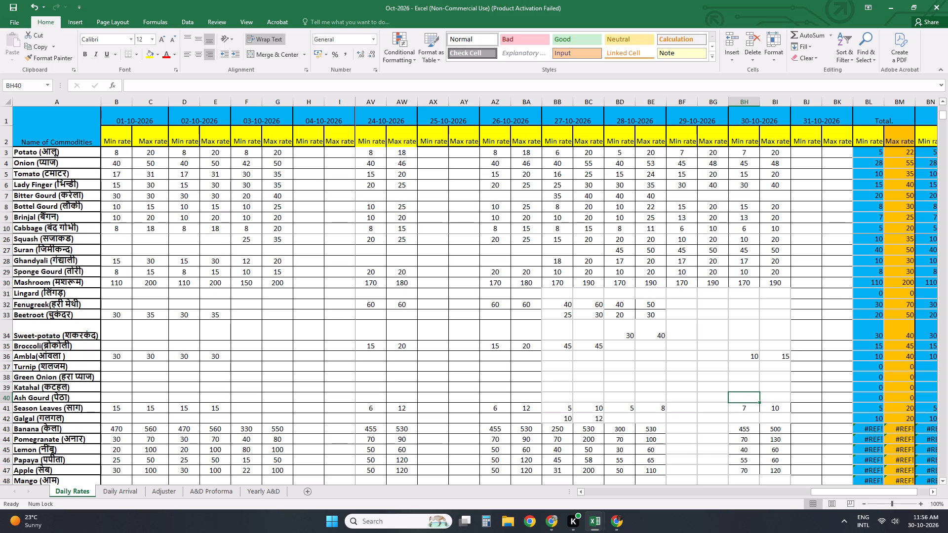
# Copy the 30-10-2026 Season Leaves to Apple rates, BH41:BI47, into the 29-10-2026 columns starting at BF41.
pyautogui.moveTo(747, 407); pyautogui.dragTo(771, 471)
pyautogui.hotkey('ctrl', 'c')
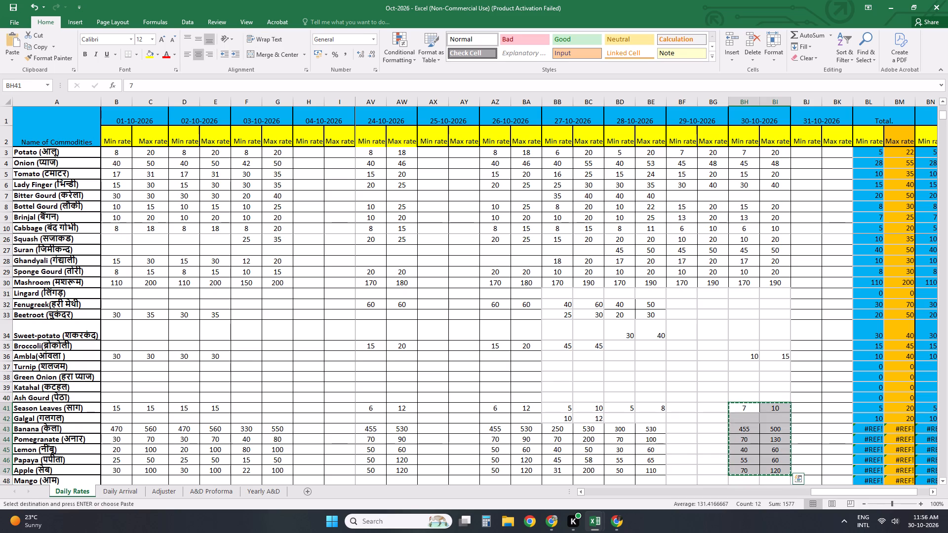
pyautogui.click(677, 404)
pyautogui.hotkey('ctrl', 'v')
pyautogui.click(735, 386)
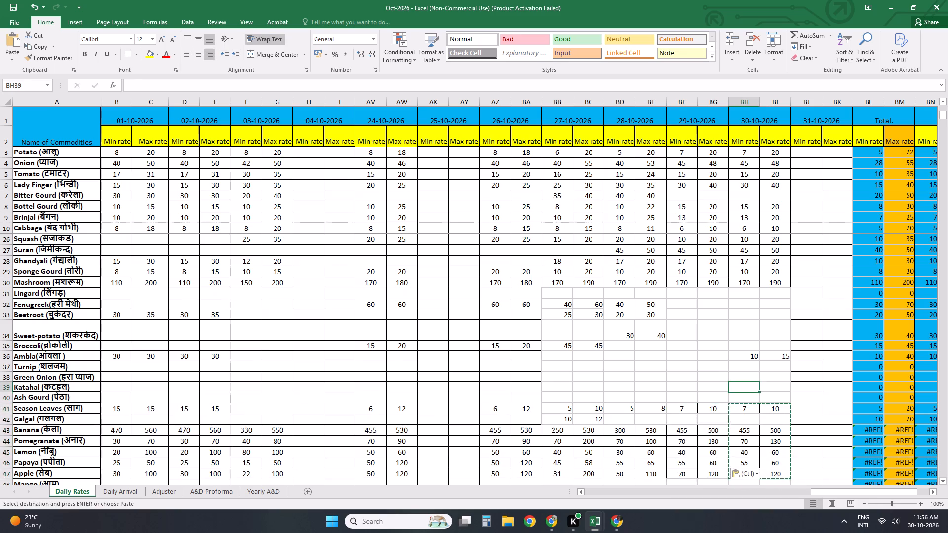
# Copy the 30-10-2026 Guava to Persimmon rates, BH54:BI62, into the 29-10-2026 columns starting at BF54.
pyautogui.scroll(-5, 735, 386)
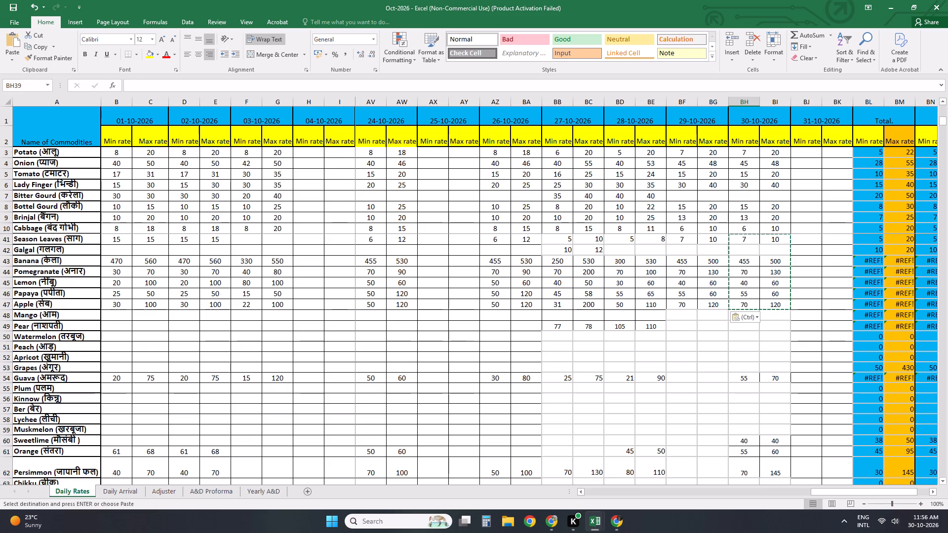
pyautogui.moveTo(750, 378); pyautogui.dragTo(771, 471)
pyautogui.hotkey('ctrl', 'c')
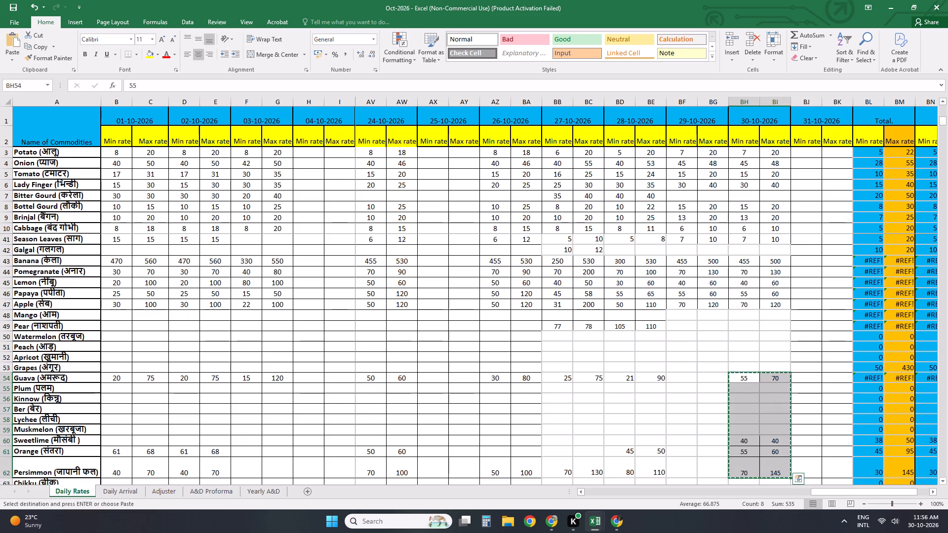
pyautogui.click(682, 372)
pyautogui.click(682, 373)
pyautogui.click(682, 376)
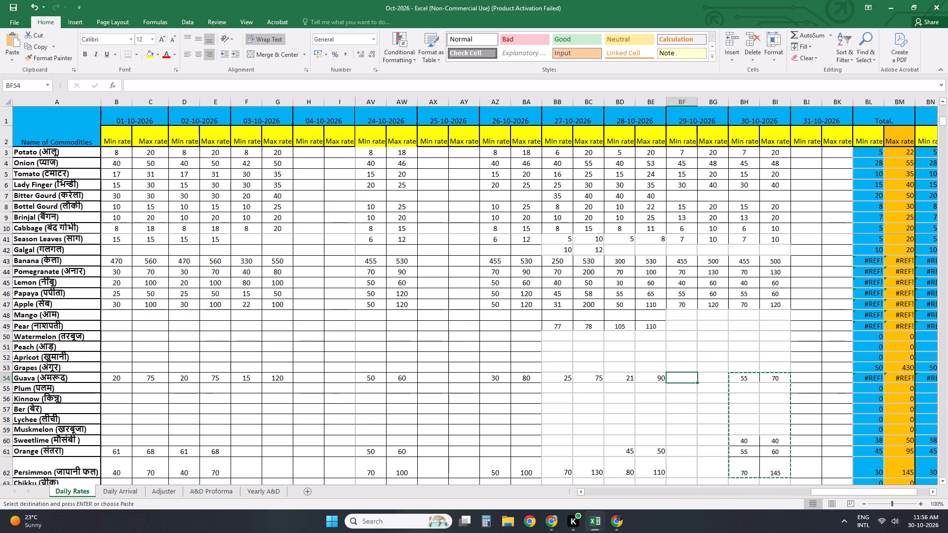
pyautogui.hotkey('ctrl', 'v')
pyautogui.click(766, 343)
# Enter the Coconut/Daab rates for 30-10-2026 in row 69: minimum 55 and maximum 60.
pyautogui.scroll(-6, 757, 358)
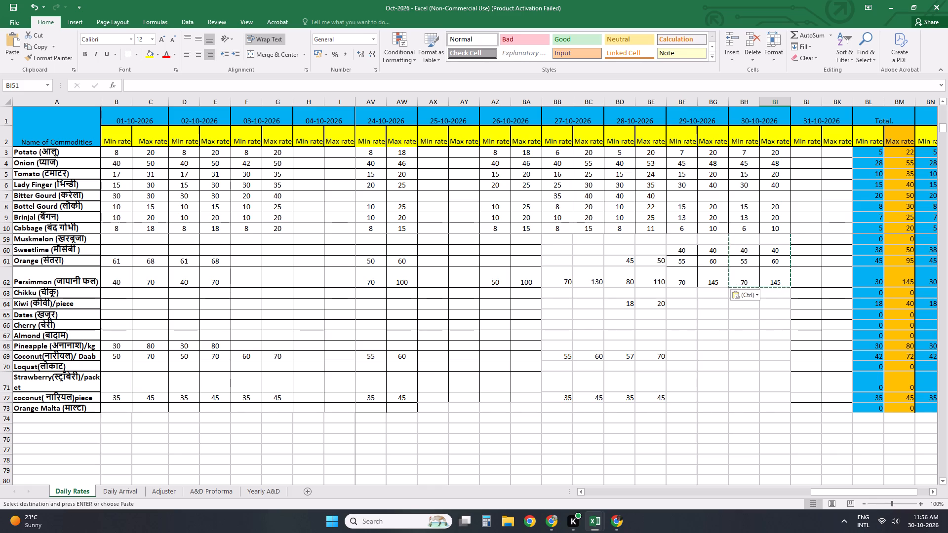
pyautogui.click(752, 352)
pyautogui.write('55')
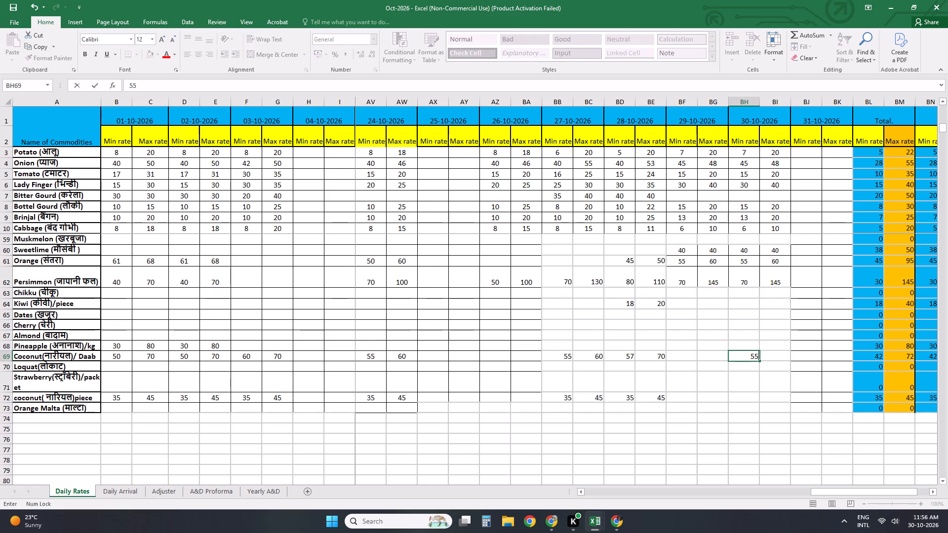
pyautogui.press('Right')
pyautogui.write('60')
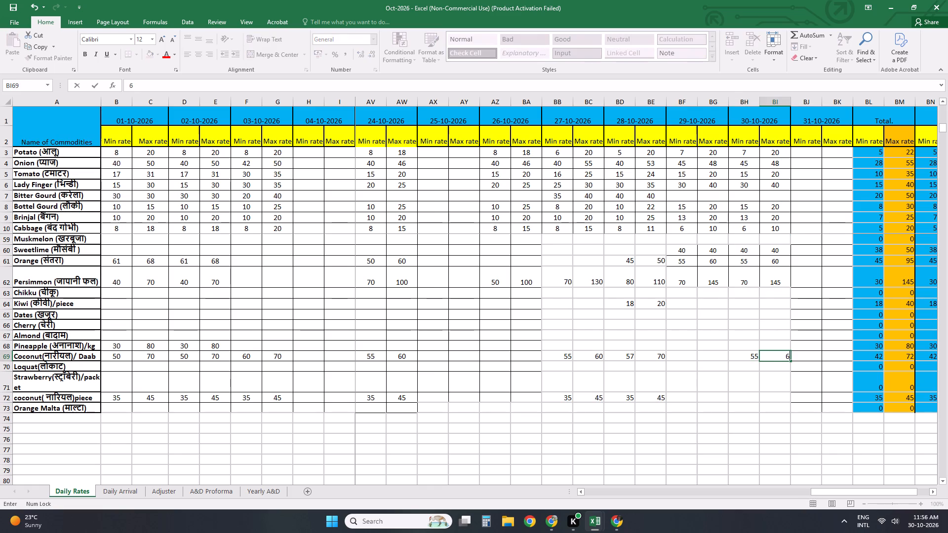
# Enter the coconut per-piece rates for 30-10-2026 in row 72: minimum 35 and maximum 45.
pyautogui.click(734, 392)
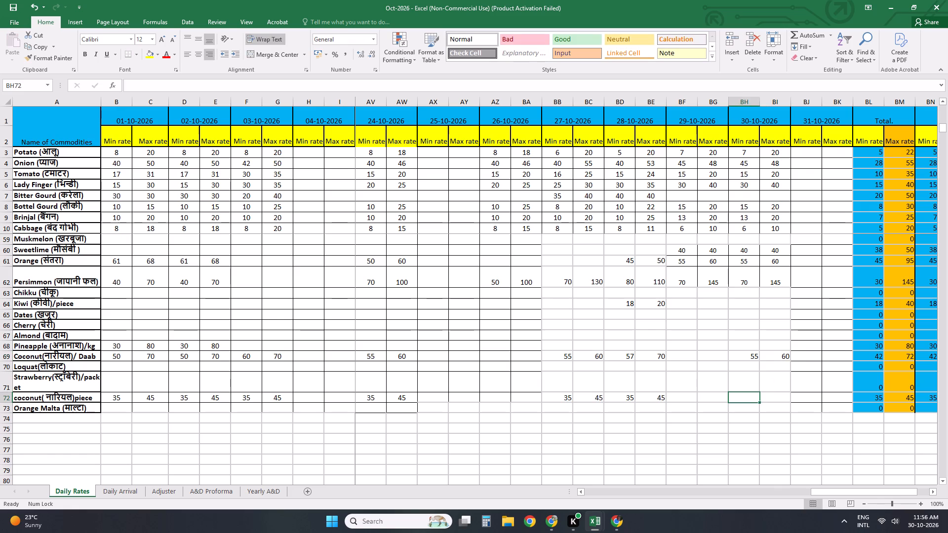
pyautogui.write('3545')
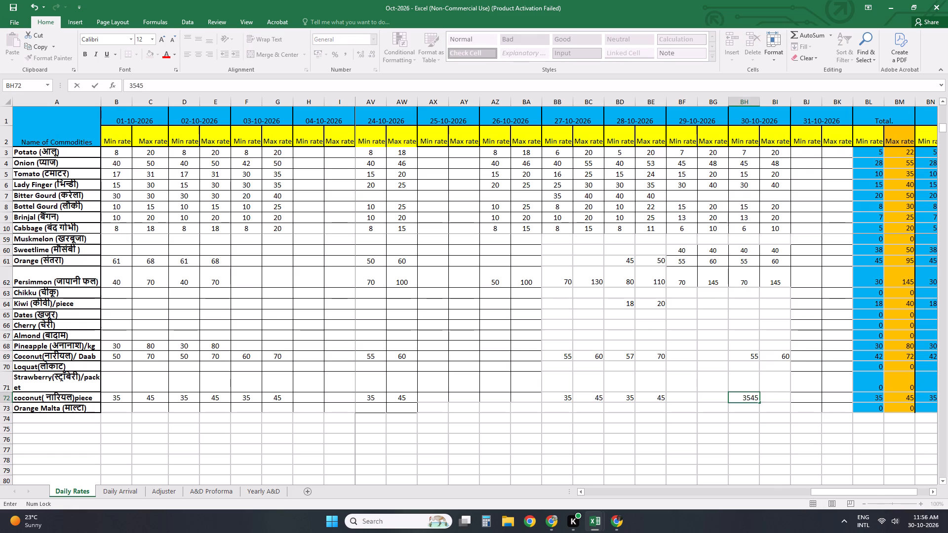
pyautogui.press('BackSpace')
pyautogui.press('BackSpace')
pyautogui.press('Right')
pyautogui.write('45')
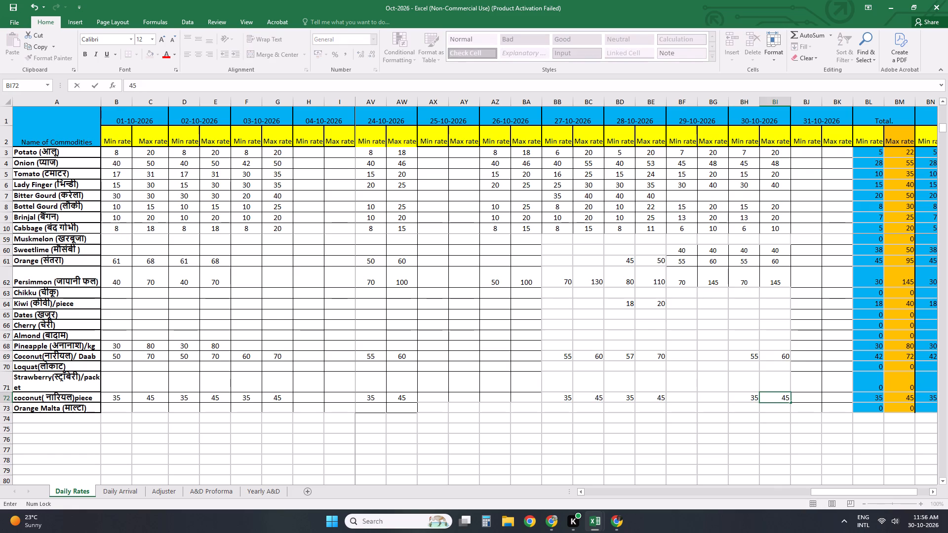
pyautogui.click(713, 346)
# Save the Oct-2026 workbook.
pyautogui.tripleClick(9, 6)
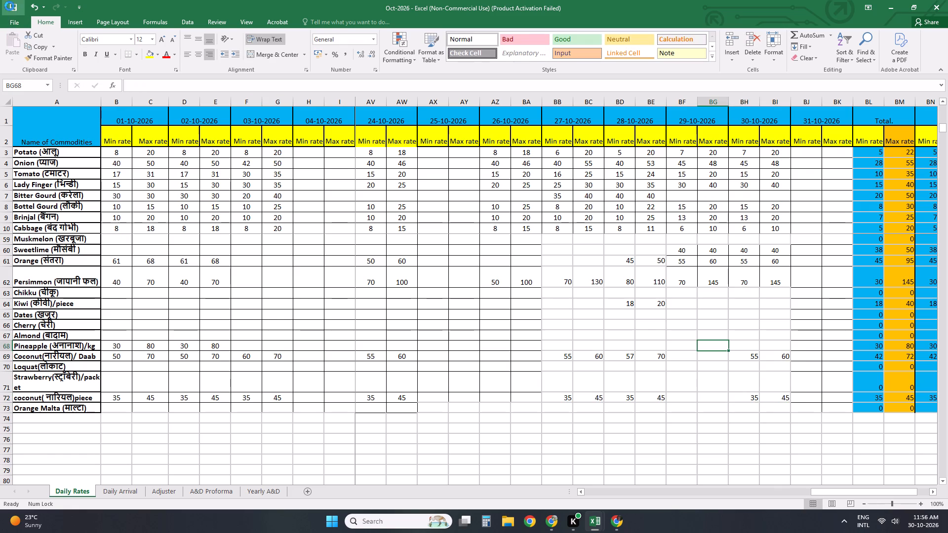
pyautogui.doubleClick(9, 6)
# On Daily Arrival, enter the 30-10-2026 Outside arrivals: Potato 64, Onion 40, Tomato 36 and Lady Finger 12.
pyautogui.click(118, 487)
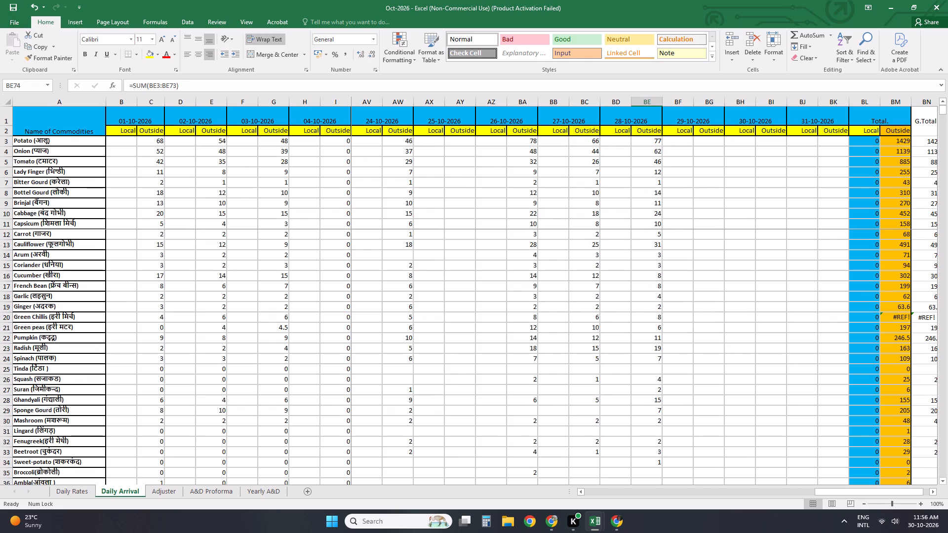
pyautogui.click(746, 142)
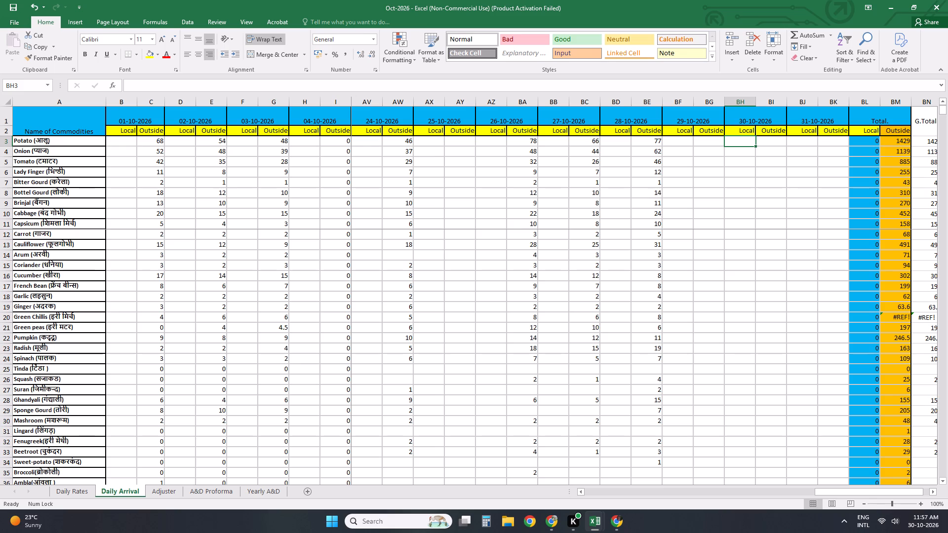
pyautogui.press('Right')
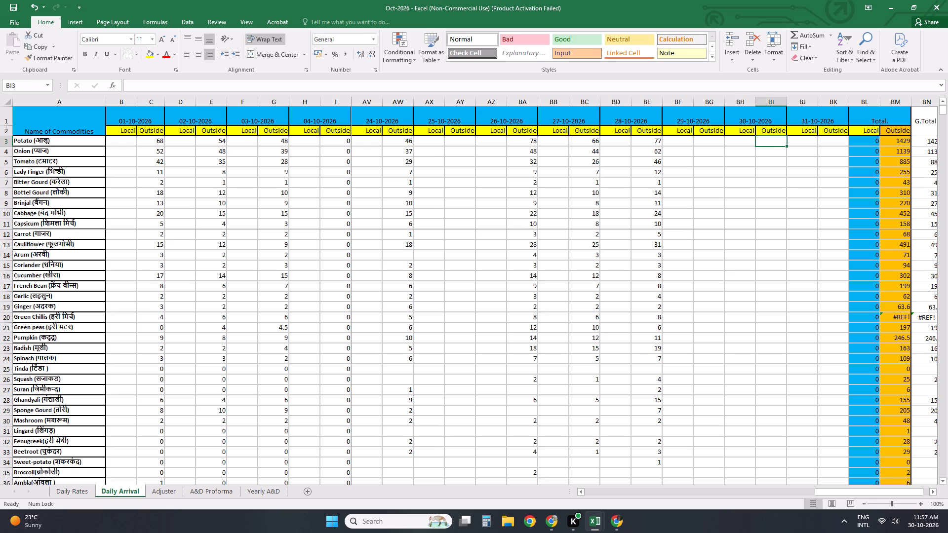
pyautogui.write('64')
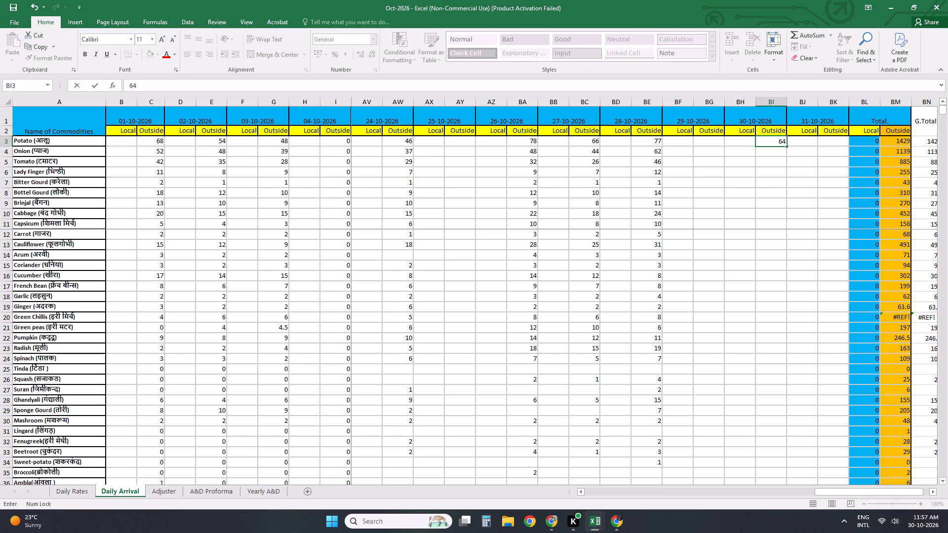
pyautogui.press('Down')
pyautogui.write('40')
pyautogui.press('Down')
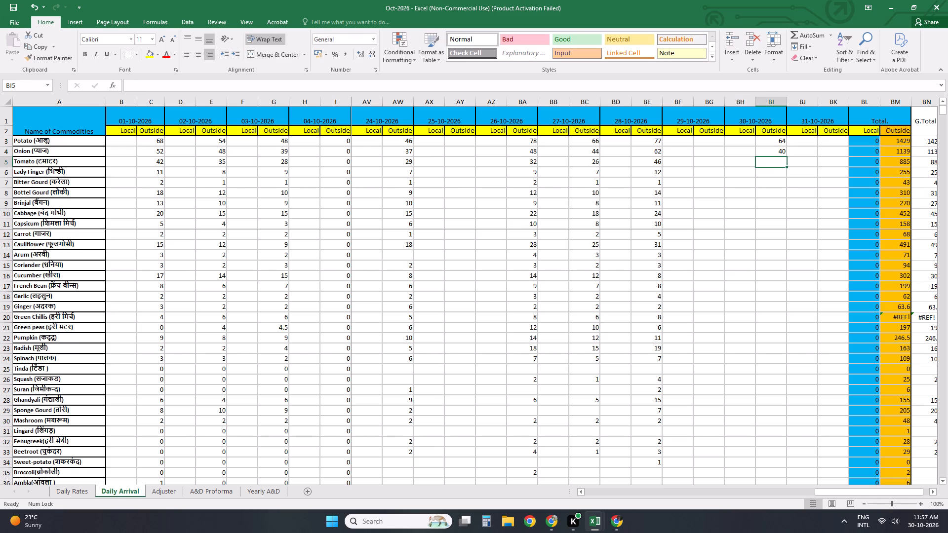
pyautogui.write('36')
pyautogui.press('Down')
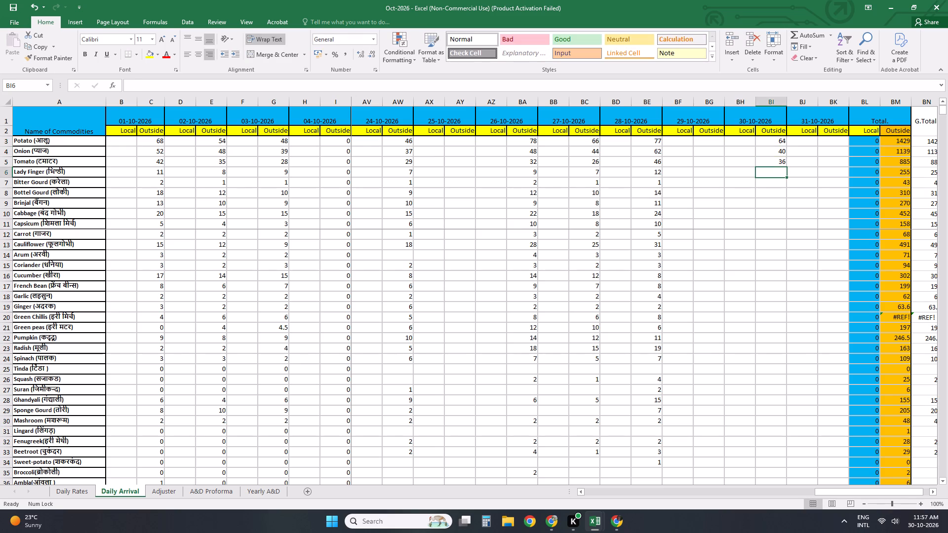
pyautogui.write('12')
pyautogui.press('Down')
# Enter the 30-10-2026 Outside arrivals for Bottel Gourd 14, Brinjal 9, Cabbage 25, Capsicum 6 and Carrot 4, leaving Bitter Gourd blank.
pyautogui.press('Down')
pyautogui.write('14')
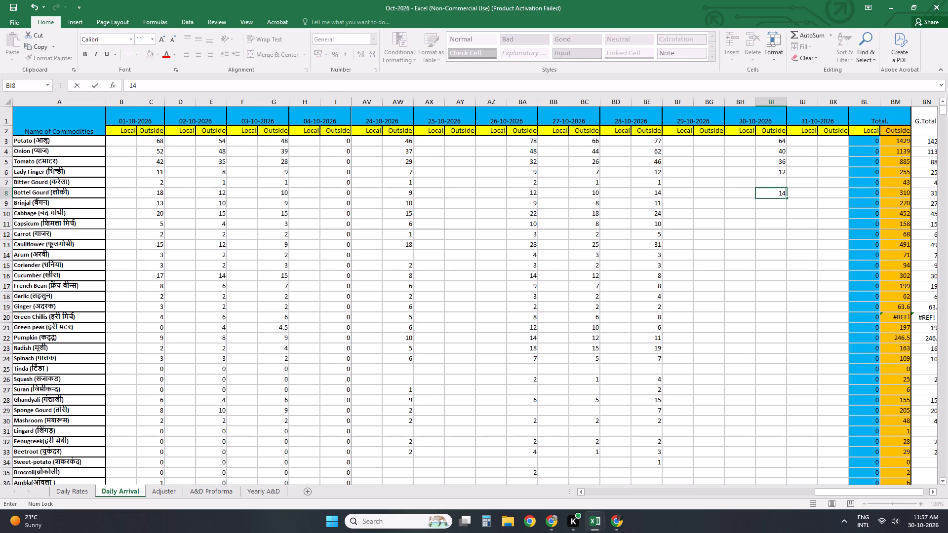
pyautogui.press('Down')
pyautogui.press('9')
pyautogui.press('Down')
pyautogui.write('25')
pyautogui.press('Down')
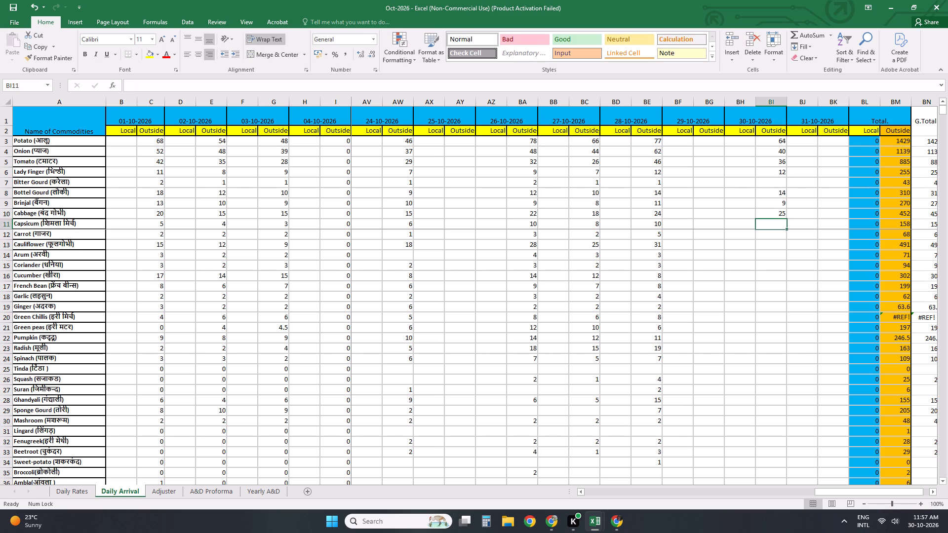
pyautogui.press('6')
pyautogui.press('Down')
pyautogui.press('4')
pyautogui.press('Down')
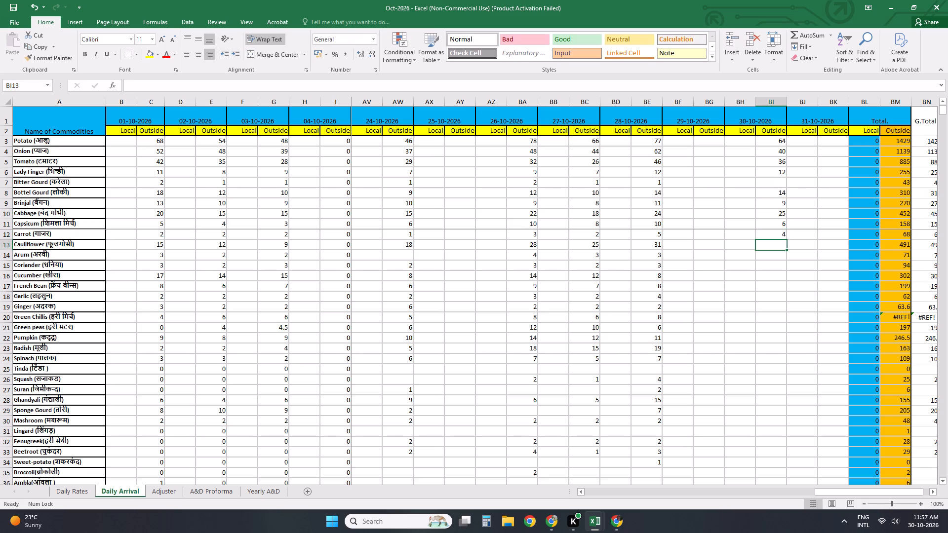
# Enter the 30-10-2026 Outside arrivals for Cauliflower 18, Arum 2, Coriander 2 and Cucumber 12.
pyautogui.write('18')
pyautogui.press('Down')
pyautogui.press('2')
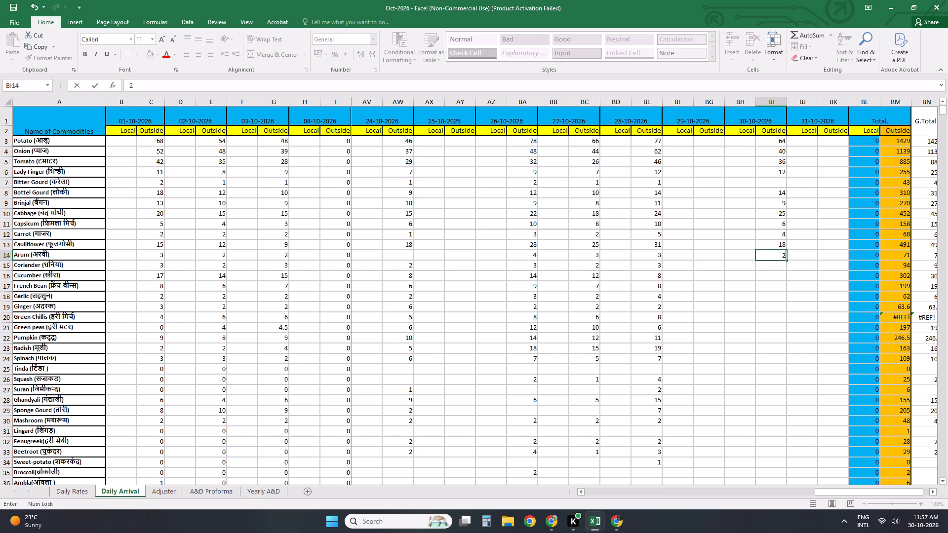
pyautogui.press('Down')
pyautogui.press('2')
pyautogui.press('Down')
pyautogui.write('12')
pyautogui.press('Down')
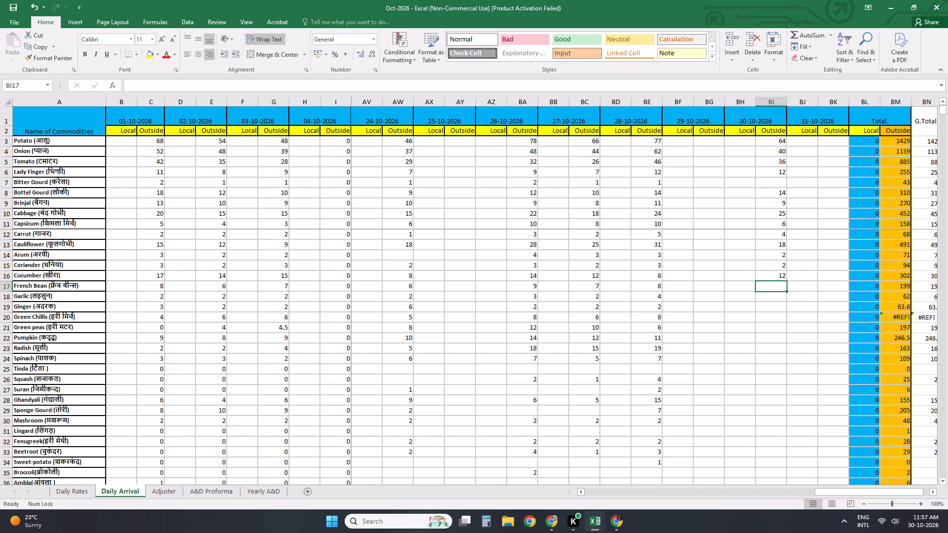
# Enter the 30-10-2026 Outside arrivals for French Bean 8, Garlic 4, Ginger 2, Green Chillis 5 and Green peas 6.
pyautogui.press('8')
pyautogui.press('Down')
pyautogui.press('4')
pyautogui.press('Down')
pyautogui.press('2')
pyautogui.press('Down')
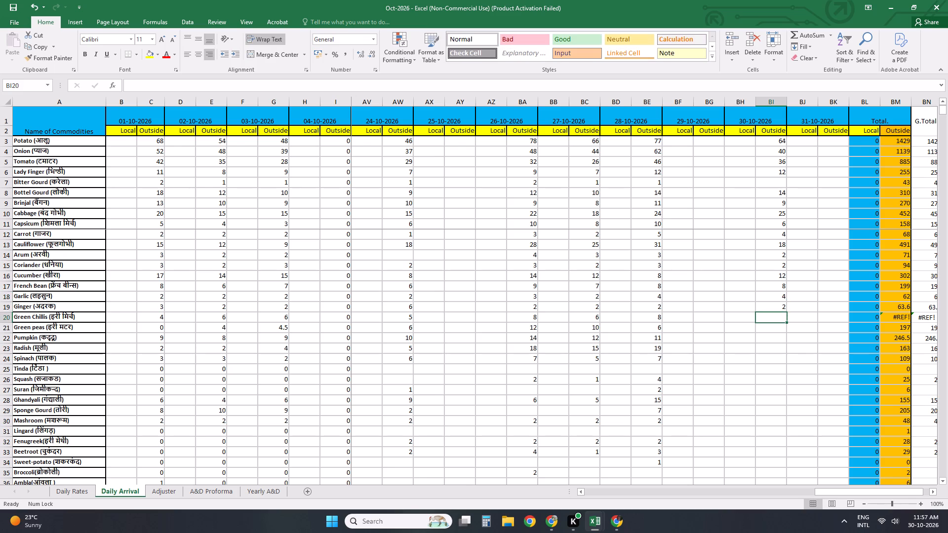
pyautogui.press('5')
pyautogui.press('Down')
pyautogui.press('6')
pyautogui.press('Down')
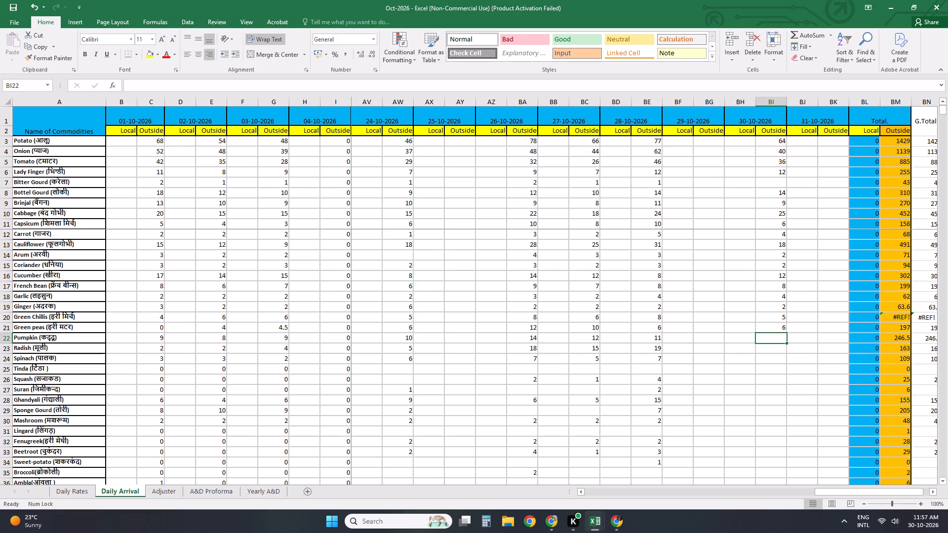
# Enter the 30-10-2026 Outside arrivals for Pumpkin 12, Radish 16 and Spinach 8.
pyautogui.write('12')
pyautogui.press('Down')
pyautogui.write('16')
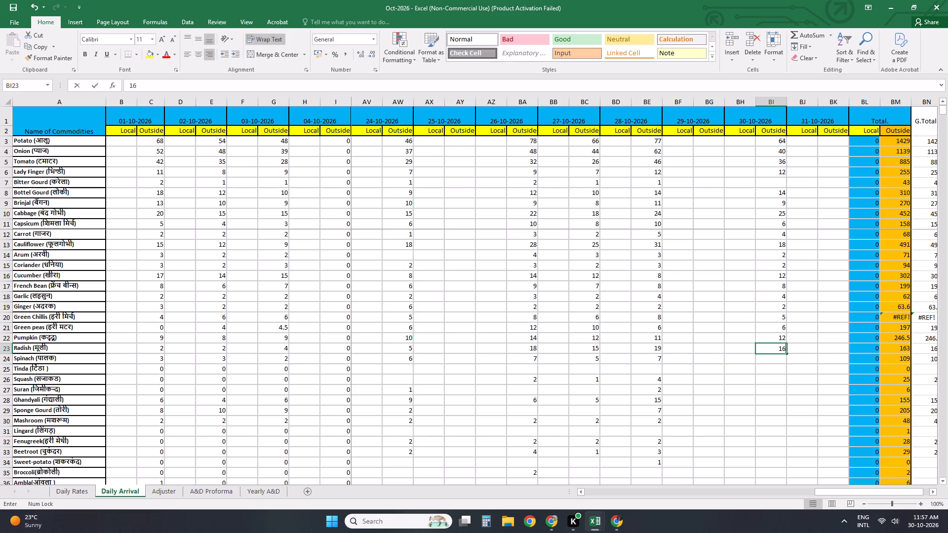
pyautogui.press('Down')
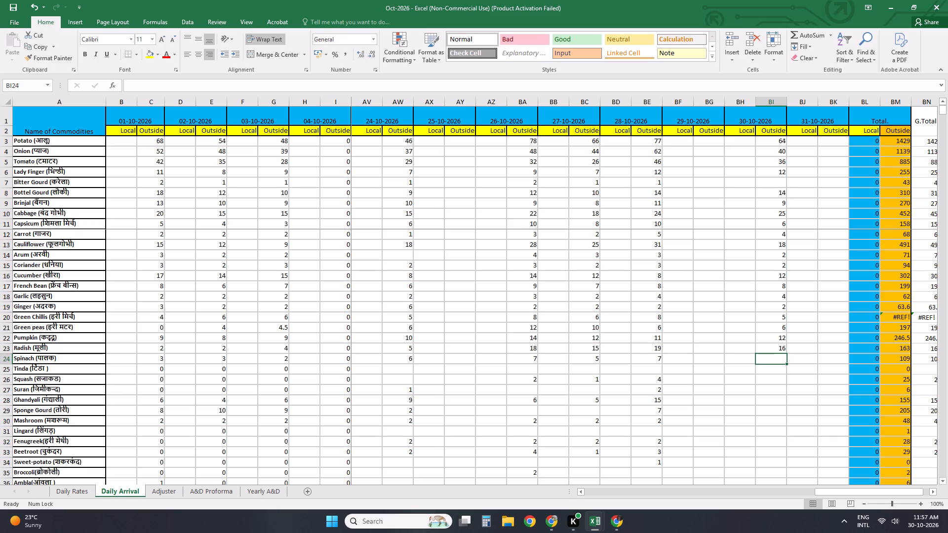
pyautogui.press('8')
pyautogui.press('Down')
# Enter the 30-10-2026 Outside arrivals for Squash 4, Suran 2, Ghandyali 10, Sponge Gourd 8 and Mashroom 2, leaving Tinda blank.
pyautogui.press('Down')
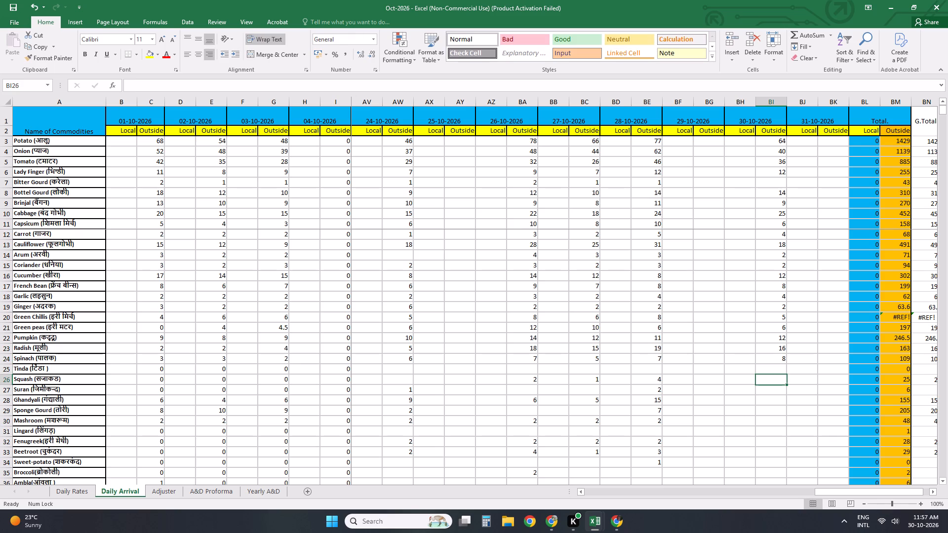
pyautogui.press('4')
pyautogui.press('Down')
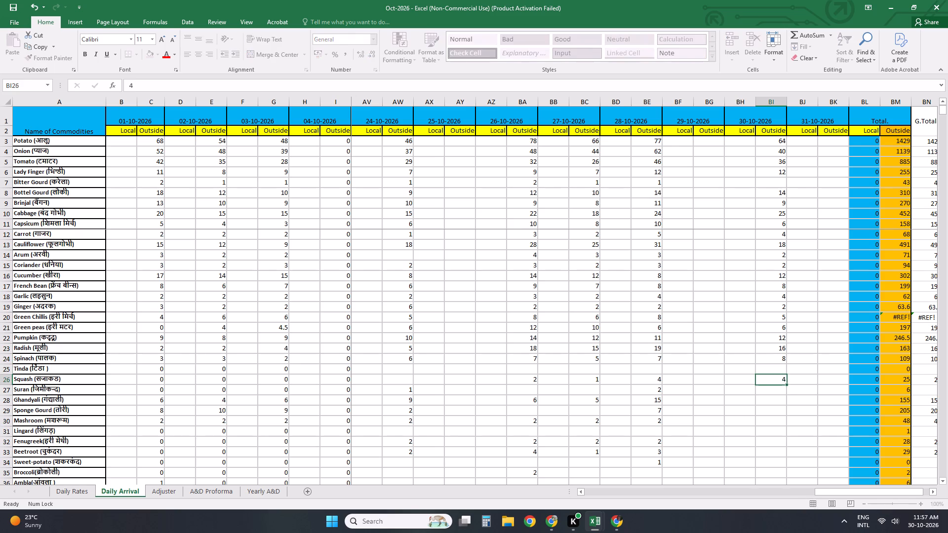
pyautogui.press('2')
pyautogui.press('Down')
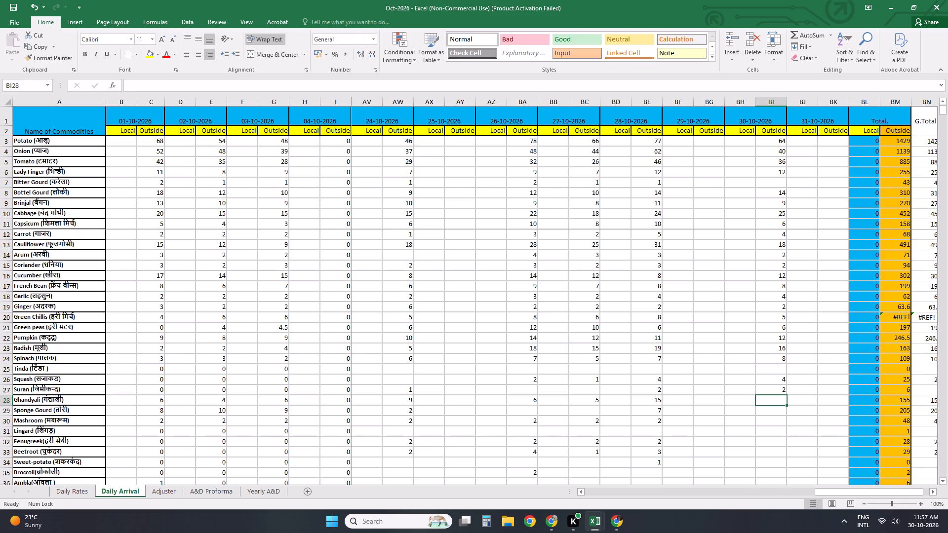
pyautogui.write('10')
pyautogui.press('Down')
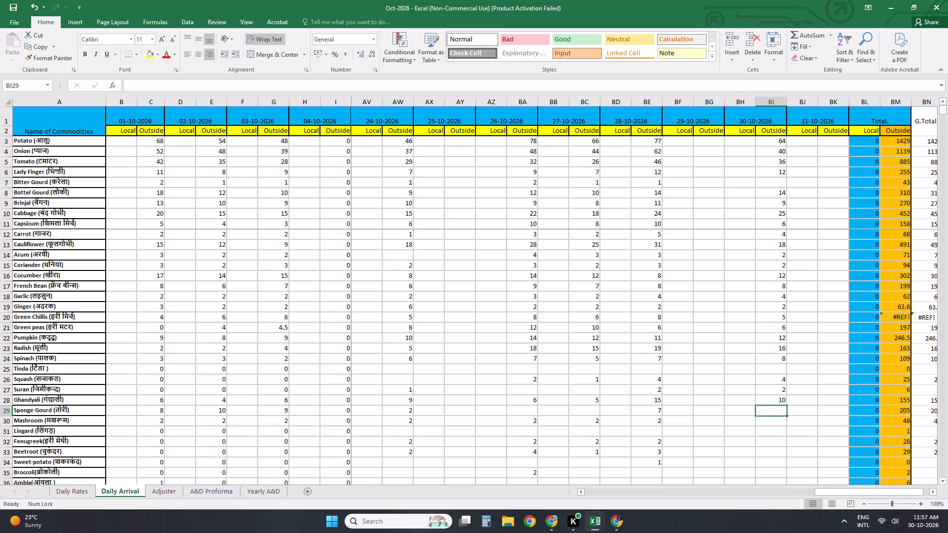
pyautogui.press('8')
pyautogui.press('Down')
pyautogui.press('2')
pyautogui.press('Down')
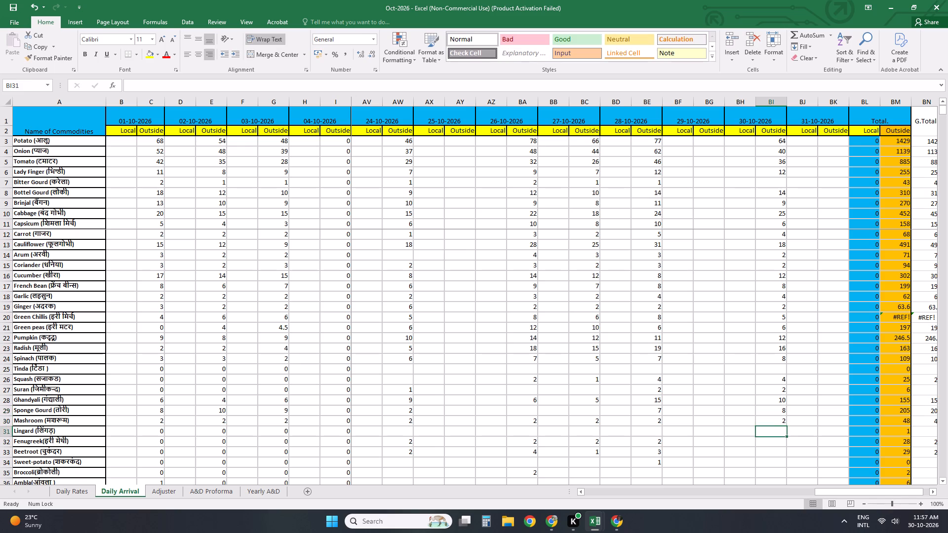
# Enter 6 as the 30-10-2026 Outside arrival for Season Leaves in row 41.
pyautogui.press('Down')
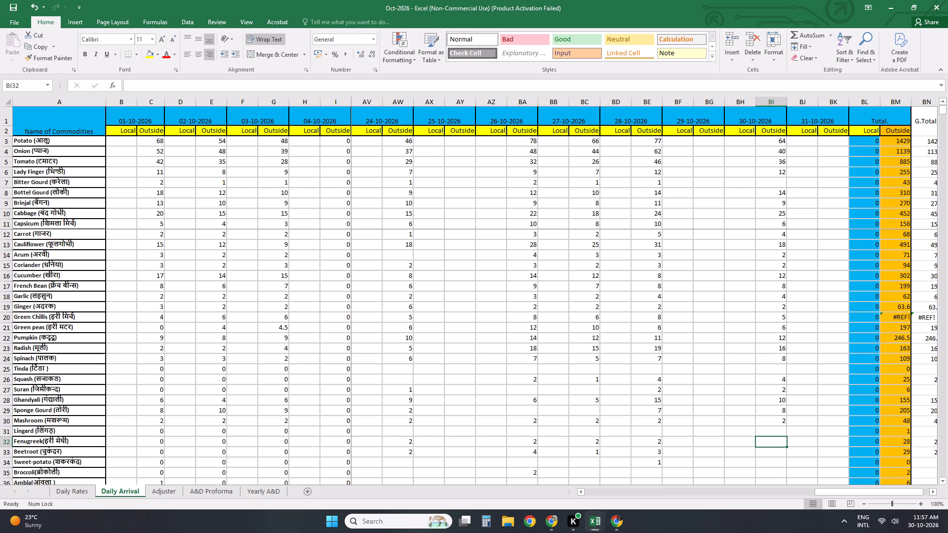
pyautogui.press('Down')
pyautogui.press('Down')
pyautogui.press('Down')
pyautogui.press('Down')
pyautogui.press('Down')
pyautogui.press('Down')
pyautogui.press('Down')
pyautogui.press('Down')
pyautogui.press('Down')
pyautogui.press('Down')
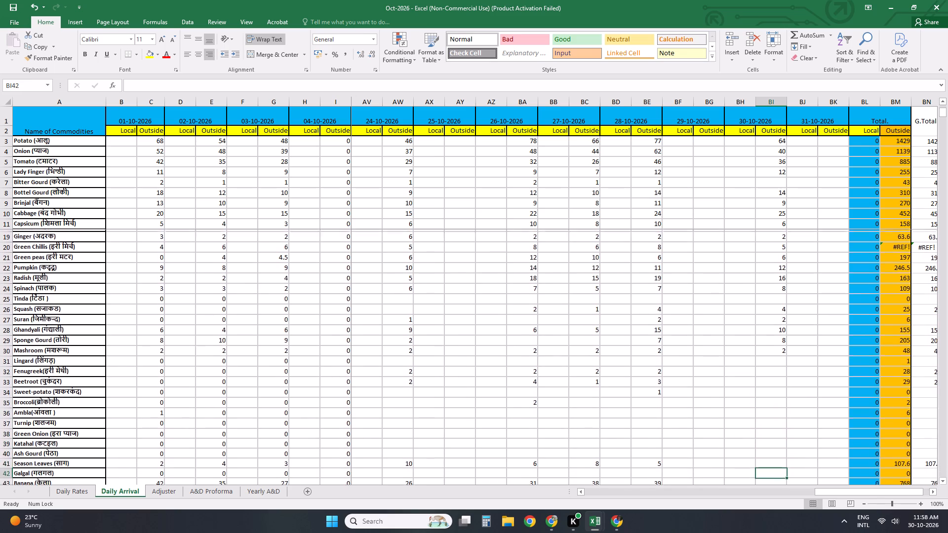
pyautogui.press('Up')
pyautogui.press('6')
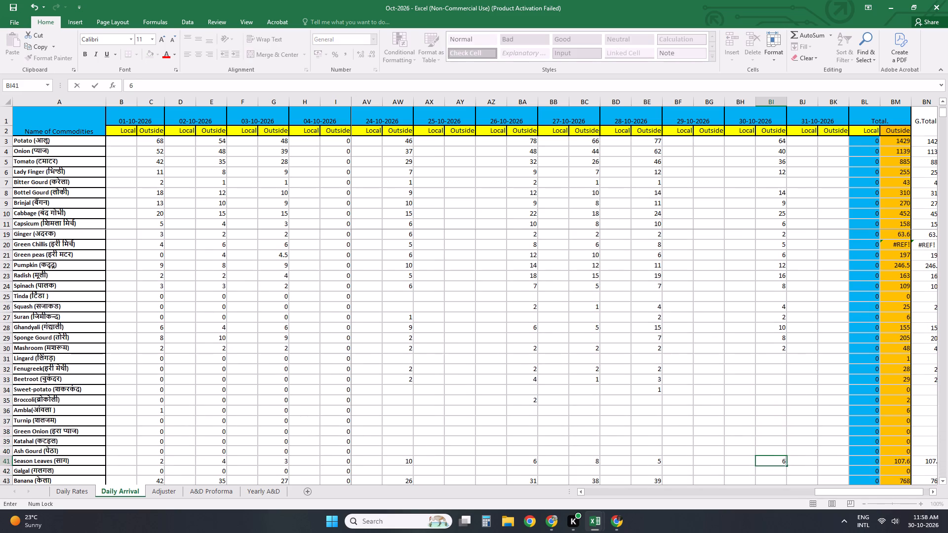
pyautogui.press('Up')
# Enter 2 as the 30-10-2026 Outside arrival for Turnip in row 37.
pyautogui.press('Up')
pyautogui.press('Up')
pyautogui.press('Up')
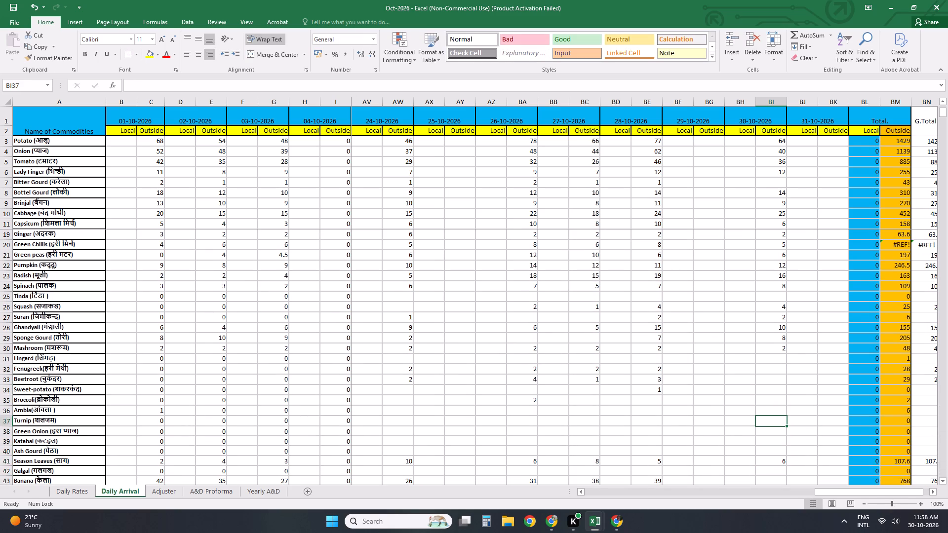
pyautogui.press('2')
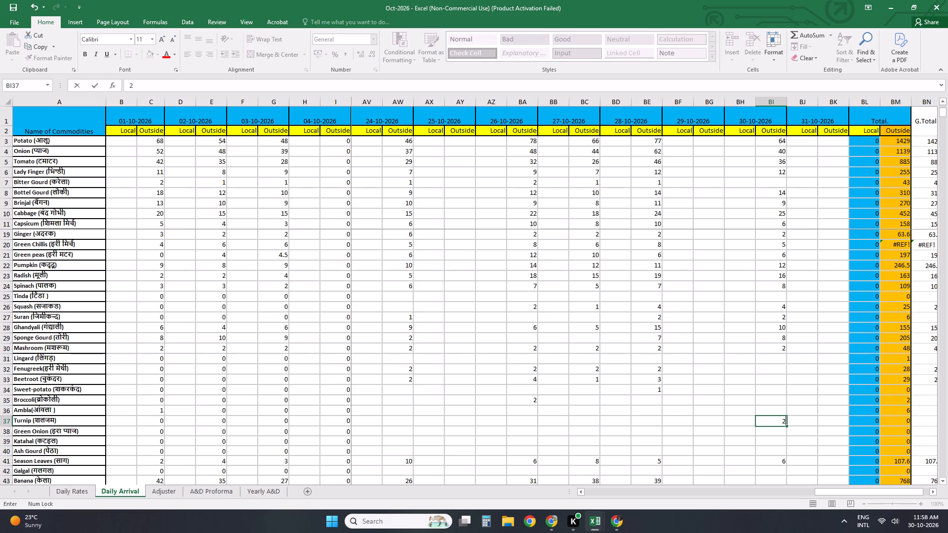
pyautogui.press('Down')
# Enter the 30-10-2026 Outside arrivals for Banana 33 and Pomegranate 4 in rows 43 and 44.
pyautogui.press('Down')
pyautogui.press('Down')
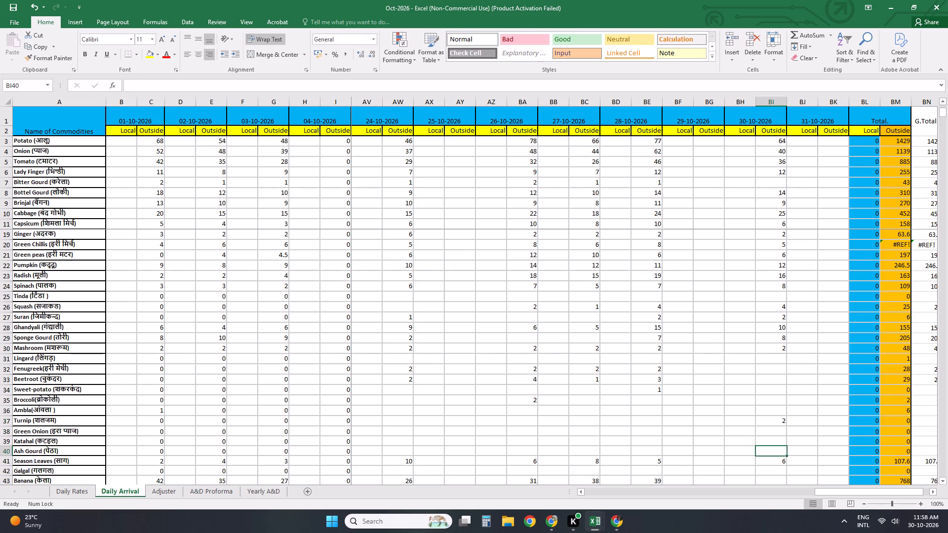
pyautogui.press('Down')
pyautogui.press('Down')
pyautogui.press('Down')
pyautogui.press('Down')
pyautogui.press('Down')
pyautogui.press('Down')
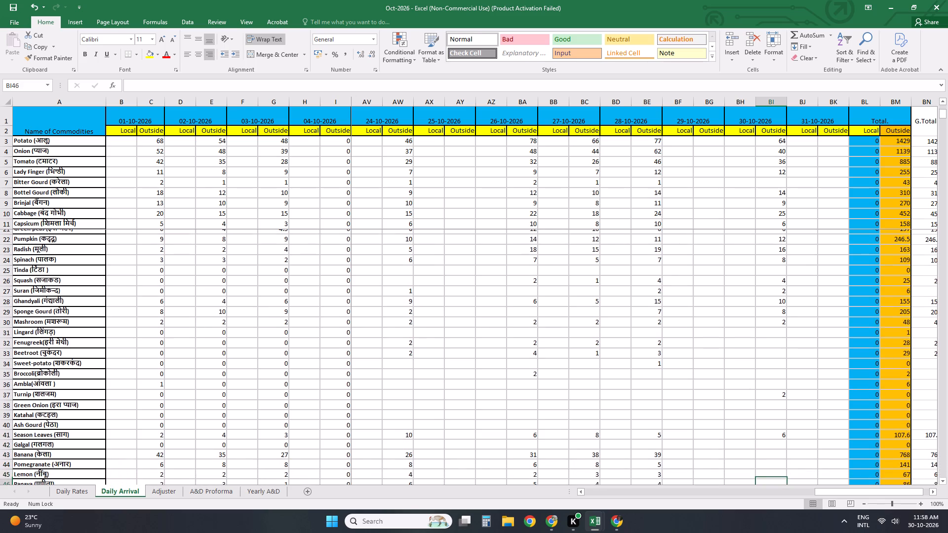
pyautogui.press('Down')
pyautogui.press('Down')
pyautogui.press('Up')
pyautogui.press('Up')
pyautogui.press('Up')
pyautogui.press('Up')
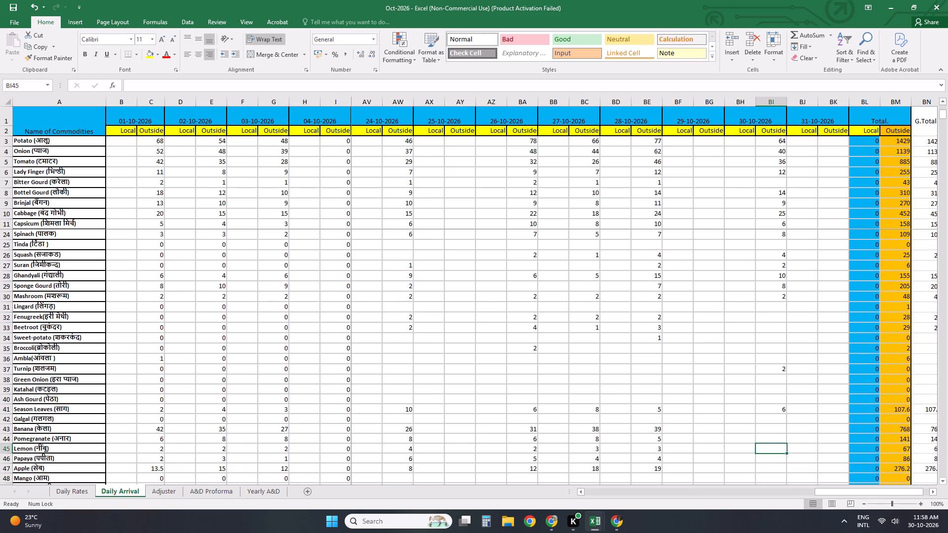
pyautogui.press('Up')
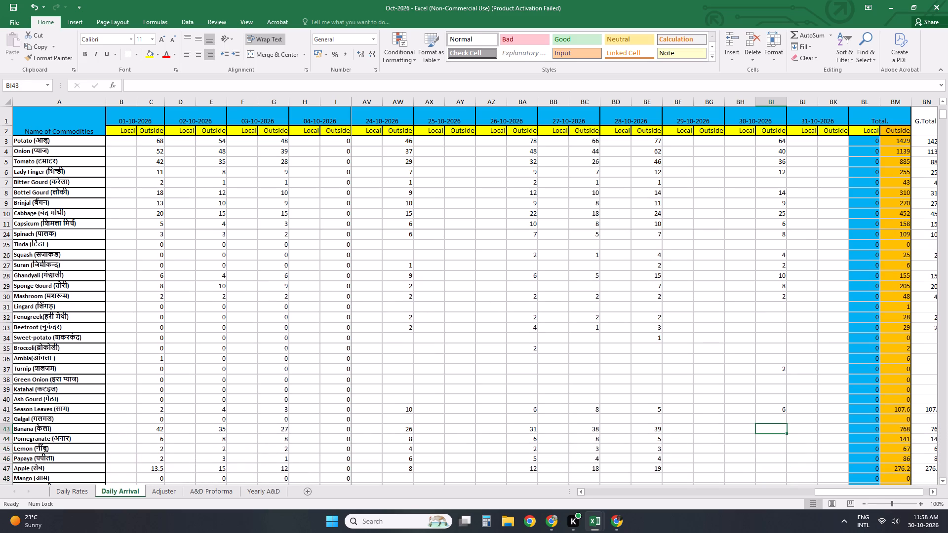
pyautogui.write('33')
pyautogui.press('Down')
pyautogui.press('4')
pyautogui.press('Down')
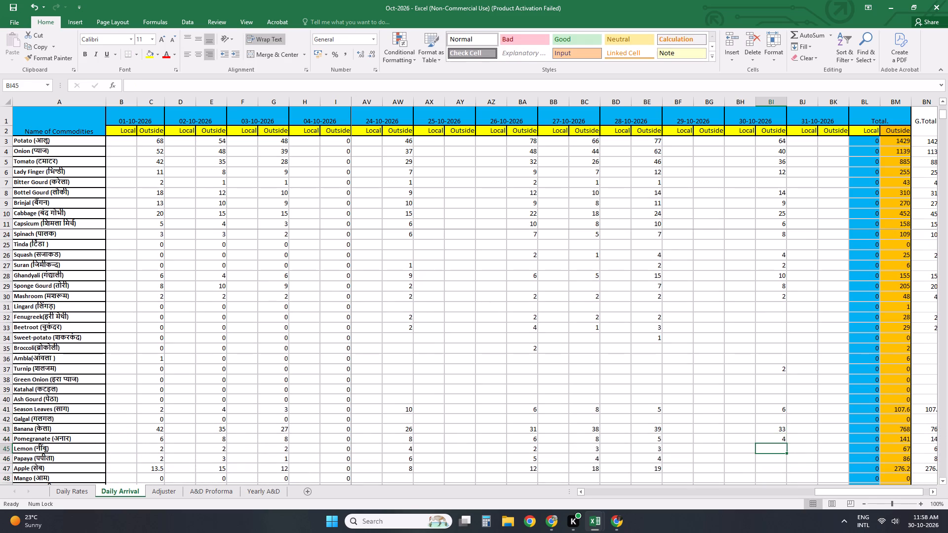
# Enter the 30-10-2026 Outside arrivals for Lemon 2, Papaya 4 and Apple 15.
pyautogui.press('2')
pyautogui.press('Down')
pyautogui.press('4')
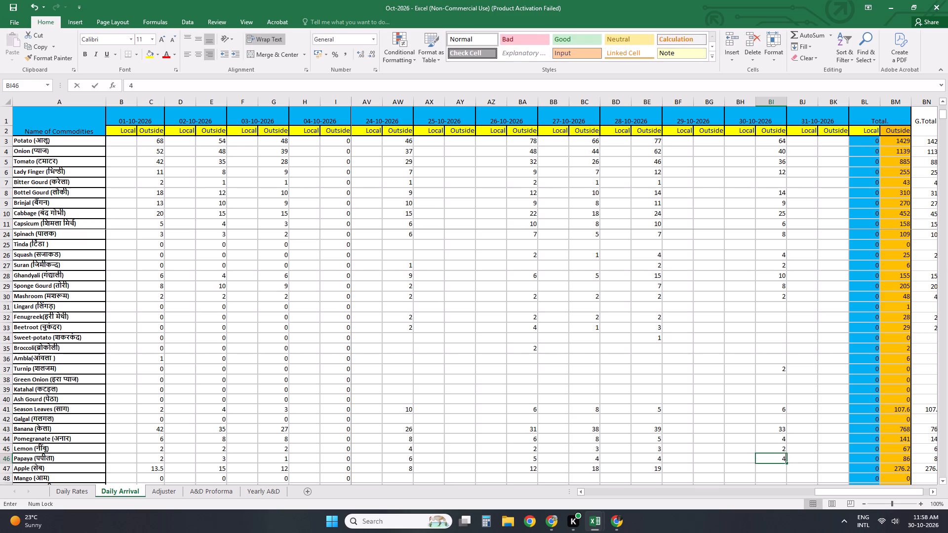
pyautogui.press('Down')
pyautogui.write('15')
pyautogui.press('Down')
# Enter 9 as the 30-10-2026 Outside arrival for Guava in row 54.
pyautogui.press('Down')
pyautogui.press('Down')
pyautogui.press('Down')
pyautogui.press('Down')
pyautogui.press('Down')
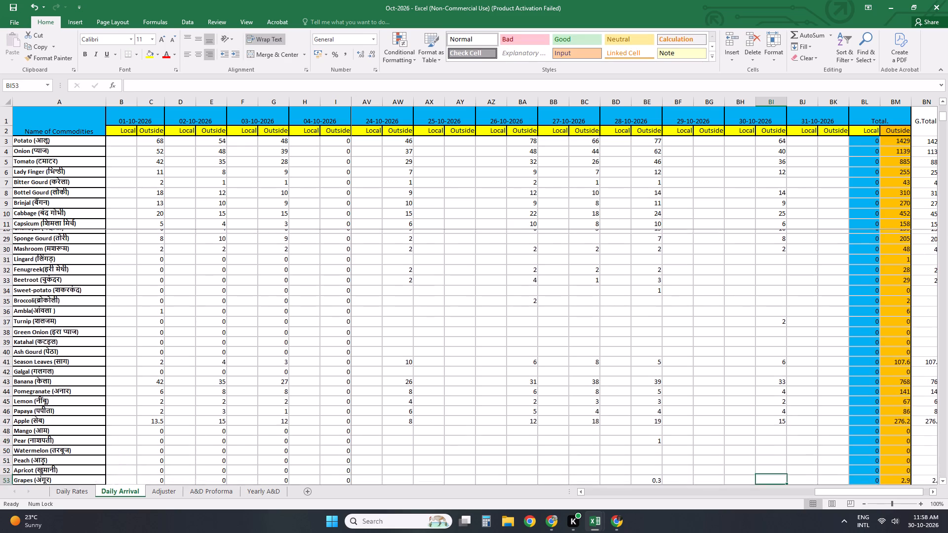
pyautogui.press('Down')
pyautogui.press('9')
pyautogui.press('Down')
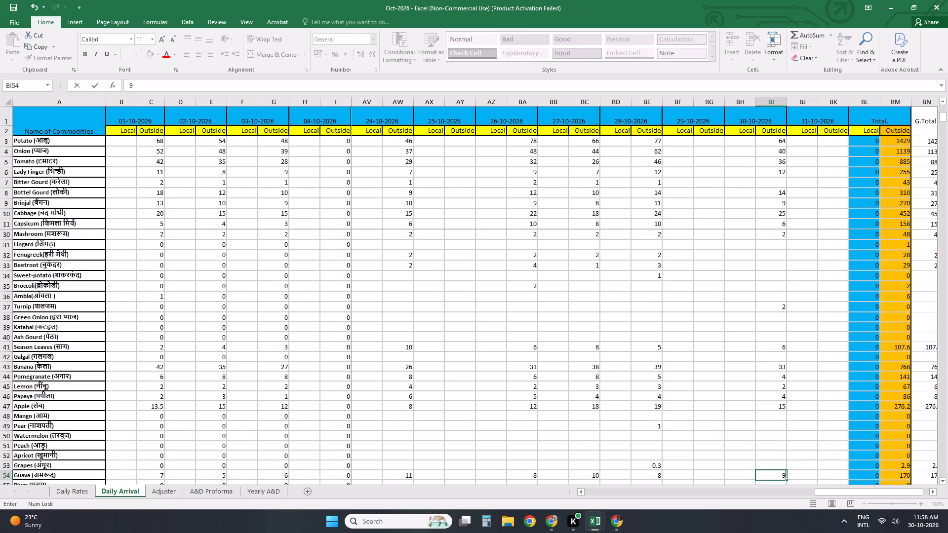
# Enter the 30-10-2026 Outside arrivals for Sweetlime 1, Orange 2 and Persimmon 9 in rows 60 to 62.
pyautogui.press('Down')
pyautogui.press('Down')
pyautogui.press('Down')
pyautogui.press('Down')
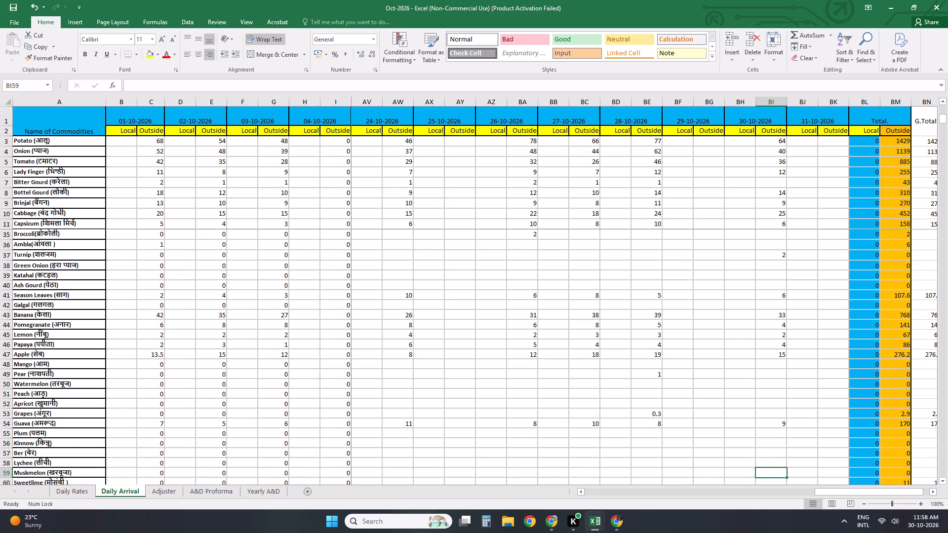
pyautogui.press('Down')
pyautogui.press('1')
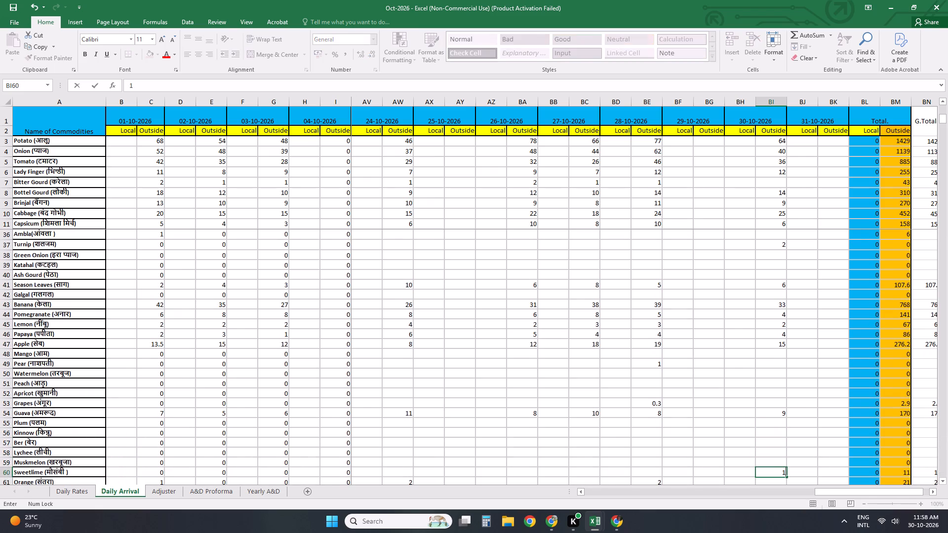
pyautogui.press('Down')
pyautogui.press('2')
pyautogui.press('Down')
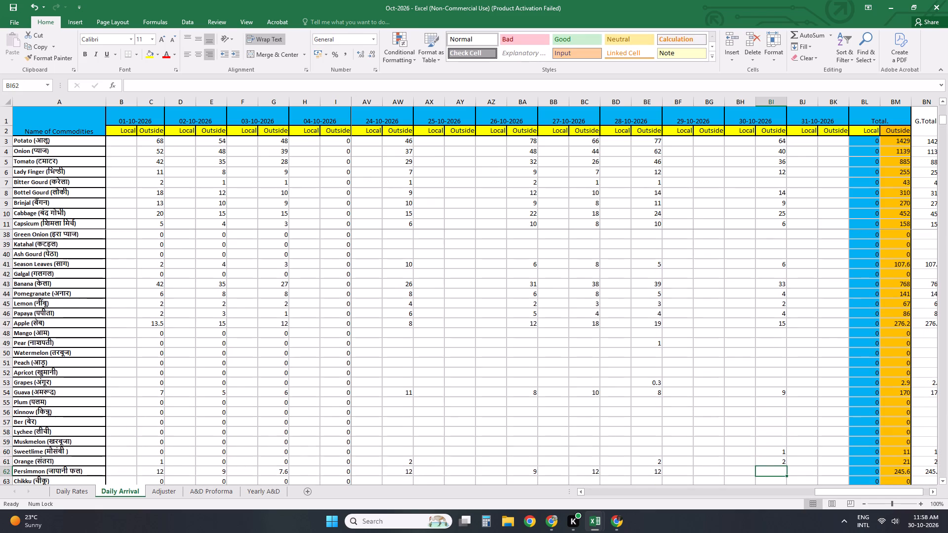
pyautogui.press('9')
pyautogui.press('Down')
# Review the remaining 30-10-2026 Outside rows below Persimmon down to Malta and the Total row.
pyautogui.press('Down')
pyautogui.press('Down')
pyautogui.press('Down')
pyautogui.press('Down')
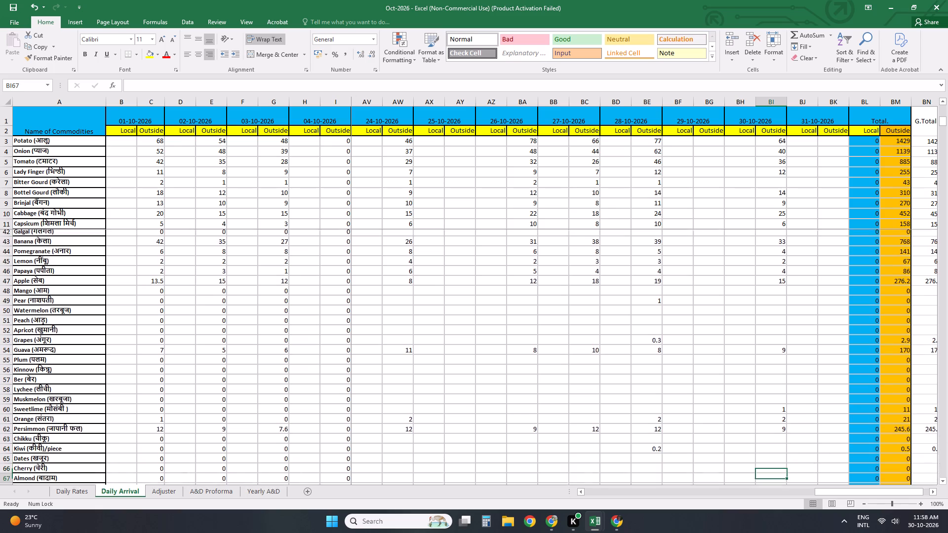
pyautogui.press('Down')
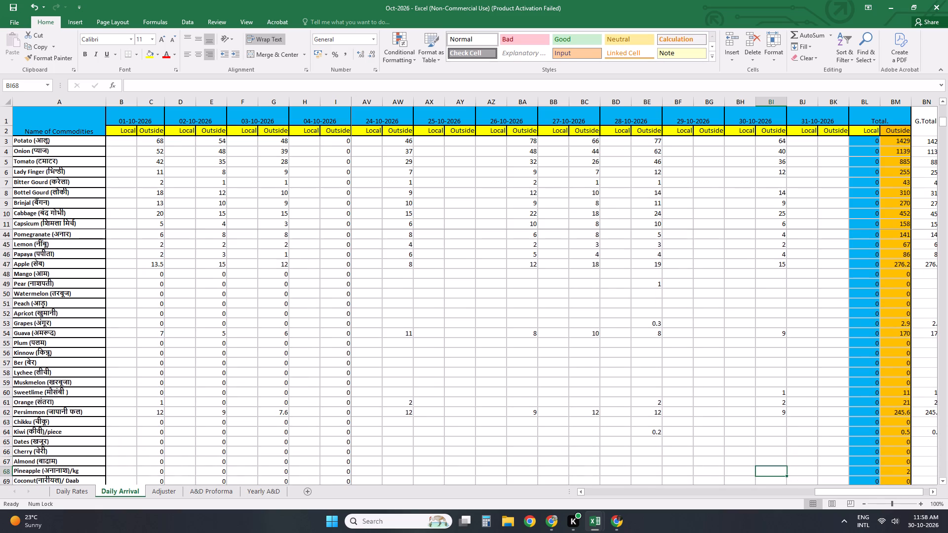
pyautogui.press('Down')
pyautogui.press('Down')
pyautogui.press('Down')
pyautogui.press('Down')
pyautogui.press('Down')
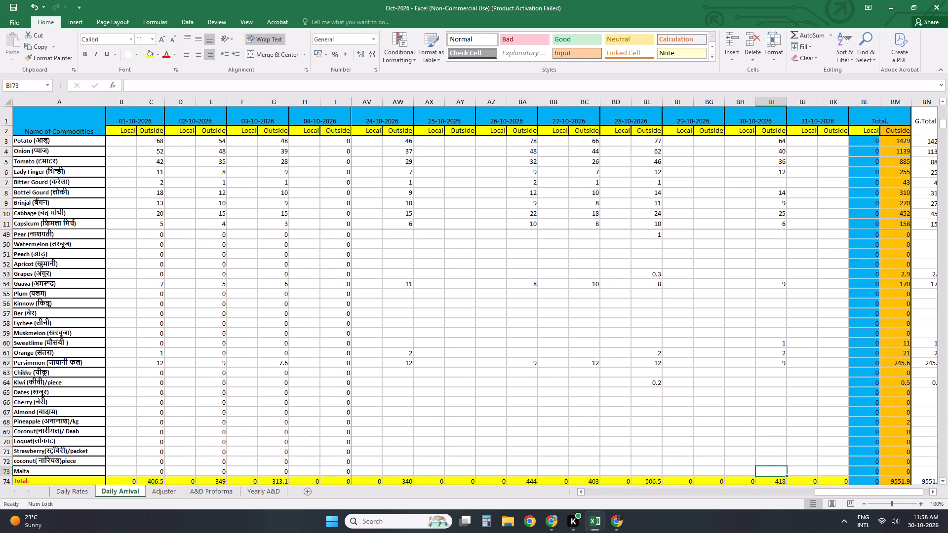
# Save the Oct-2026 workbook.
pyautogui.click(7, 4)
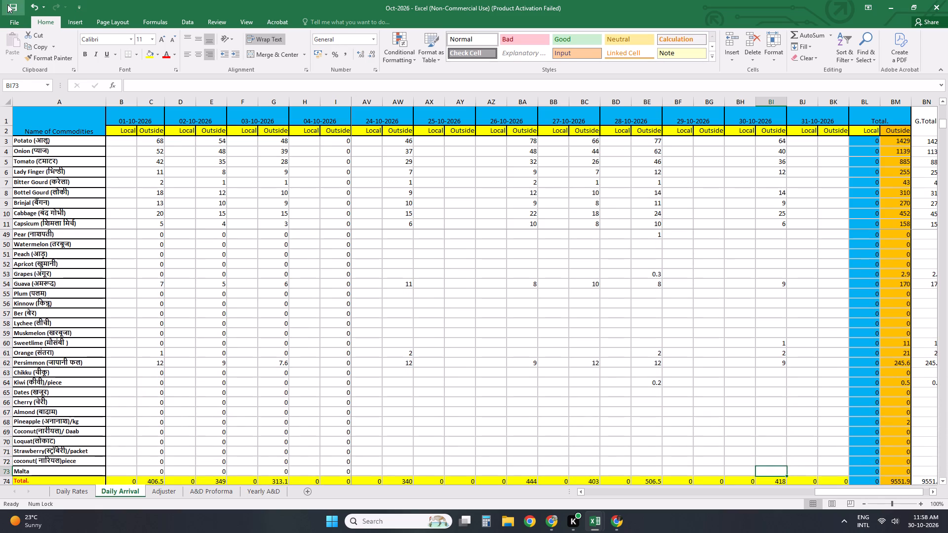
pyautogui.click(7, 4)
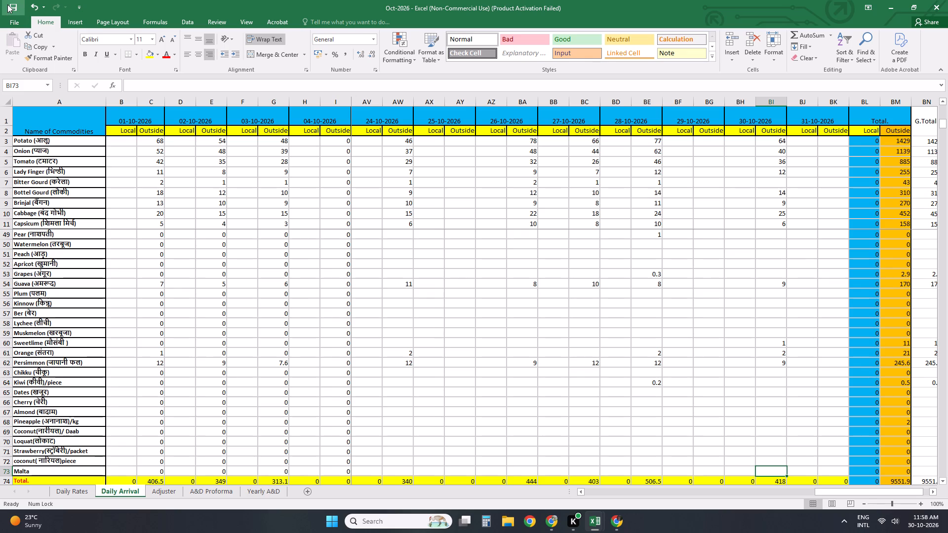
# Enter the 29-10-2026 Outside arrivals for Potato 58, Onion 52 and Tomato 40 in rows 3 to 5.
pyautogui.scroll(16, 821, 313)
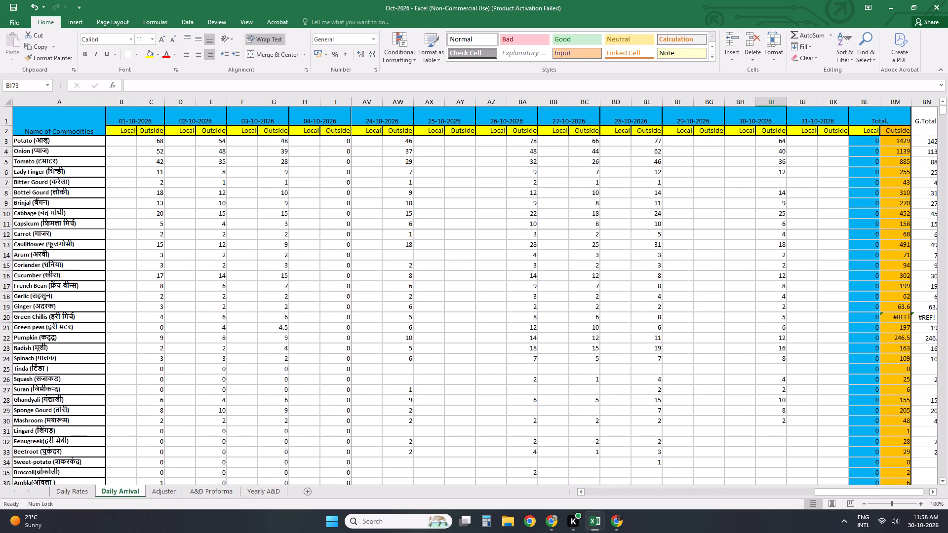
pyautogui.scroll(3, 822, 313)
pyautogui.click(713, 140)
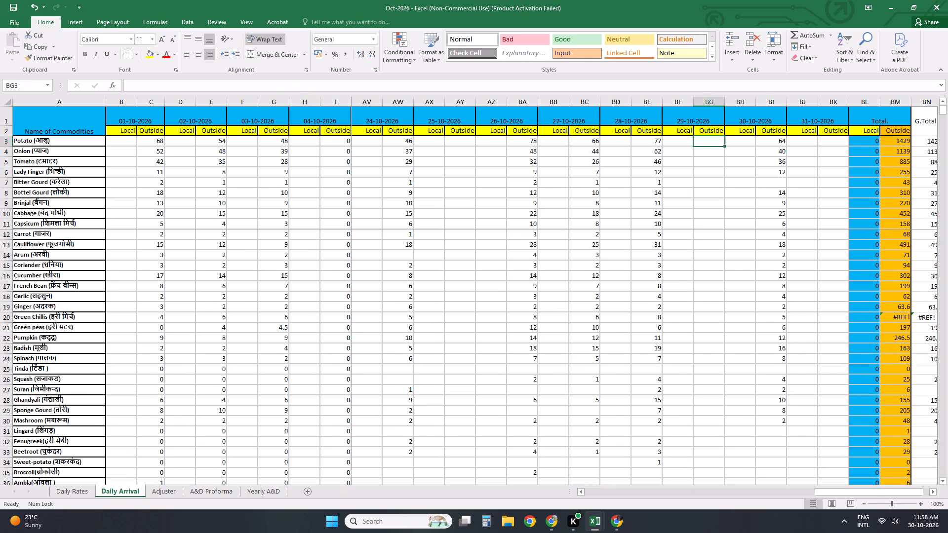
pyautogui.press('5')
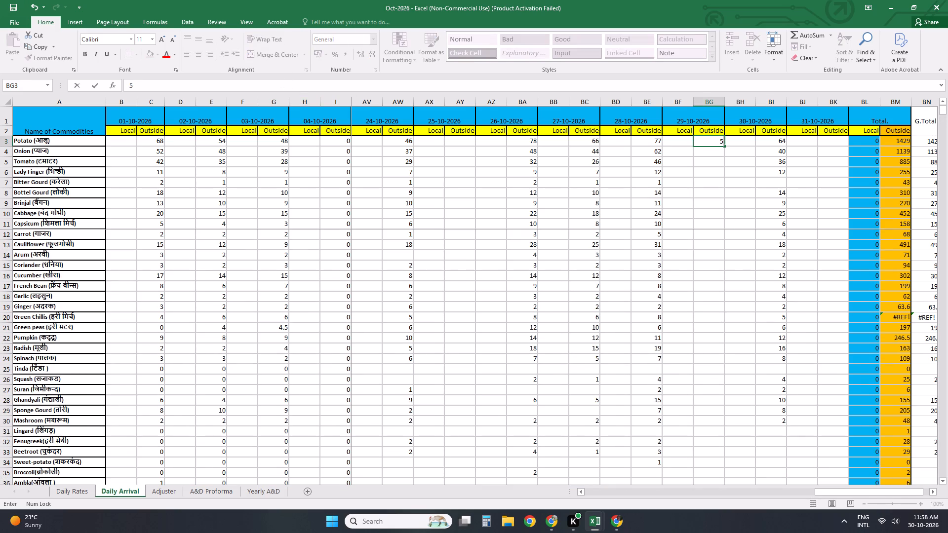
pyautogui.press('8')
pyautogui.press('Down')
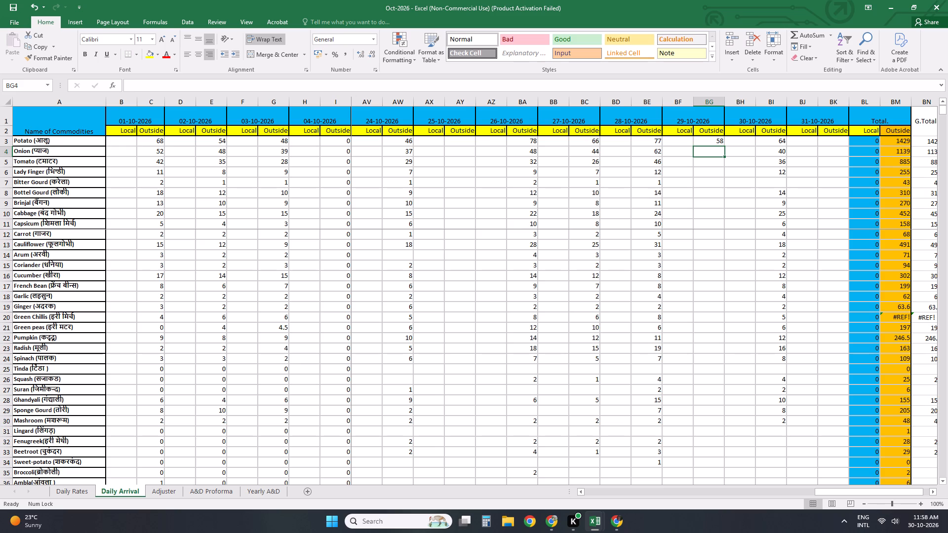
pyautogui.press('5')
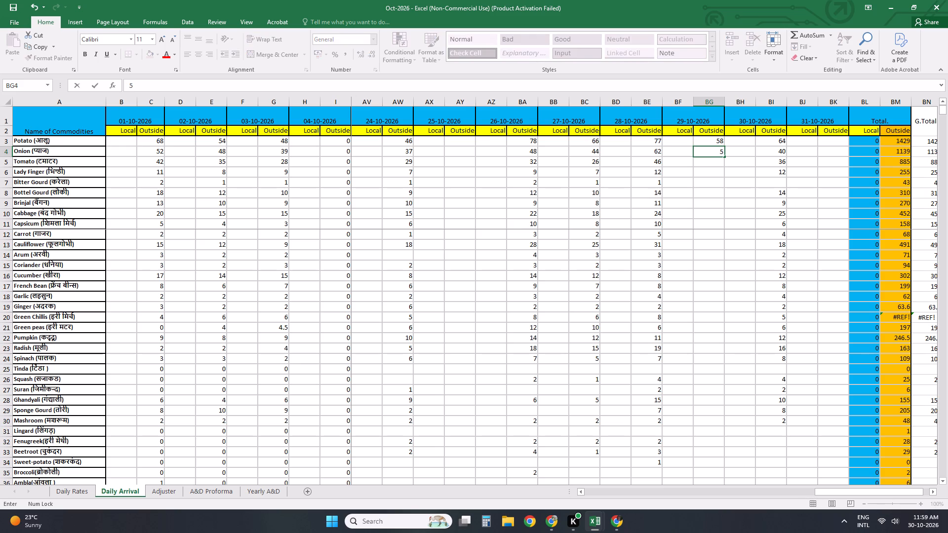
pyautogui.press('2')
pyautogui.press('Down')
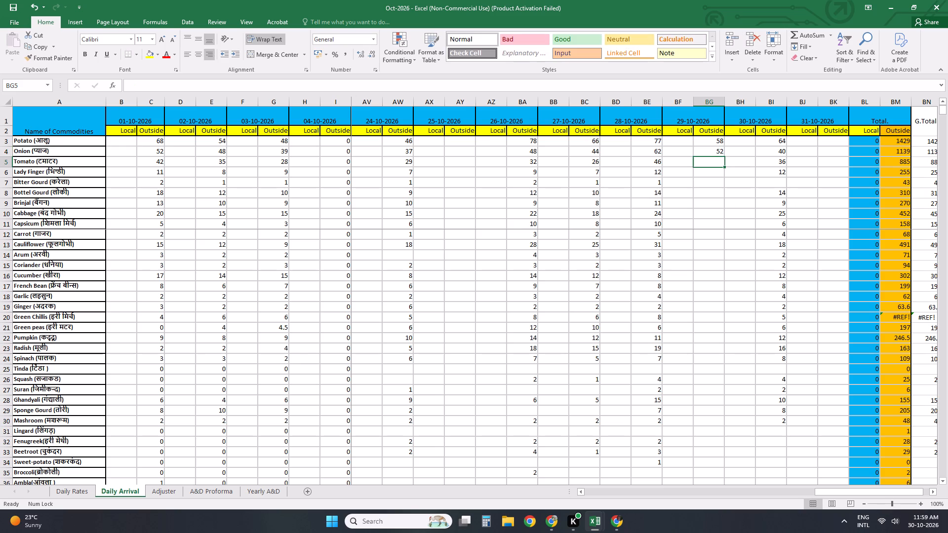
pyautogui.press('4')
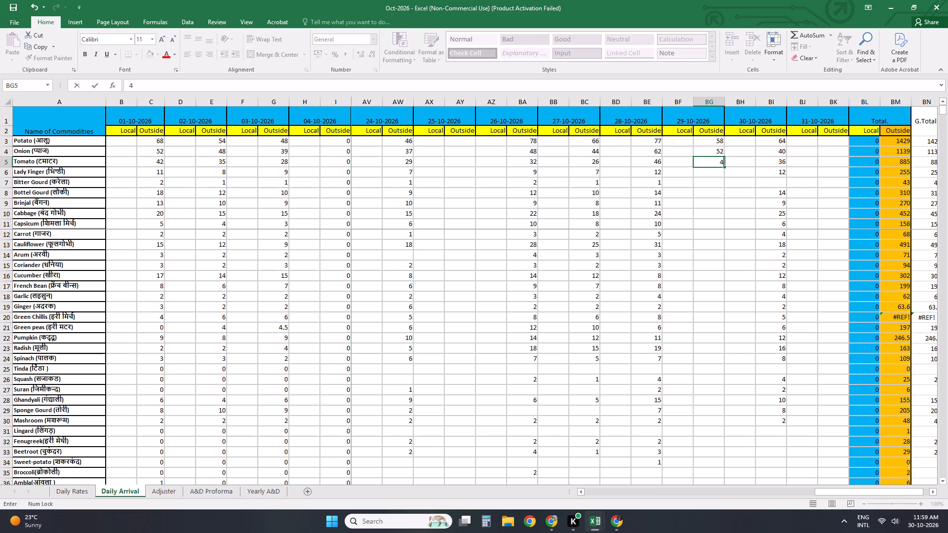
pyautogui.press('0')
pyautogui.press('Down')
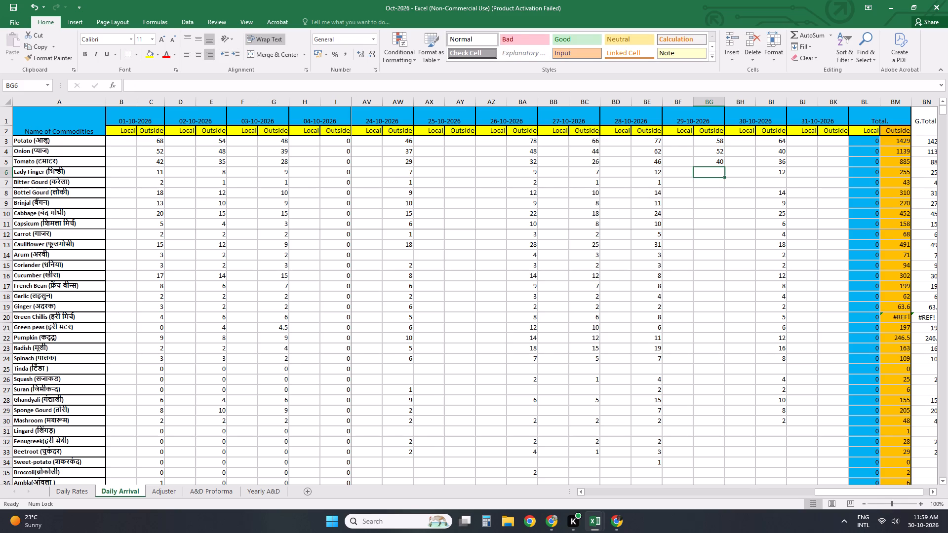
# Enter the 29-10-2026 Outside arrivals for Lady Finger 9, Bottel Gourd 11 and Brinjal 12, leaving Bitter Gourd blank.
pyautogui.press('9')
pyautogui.press('Right')
pyautogui.press('Down')
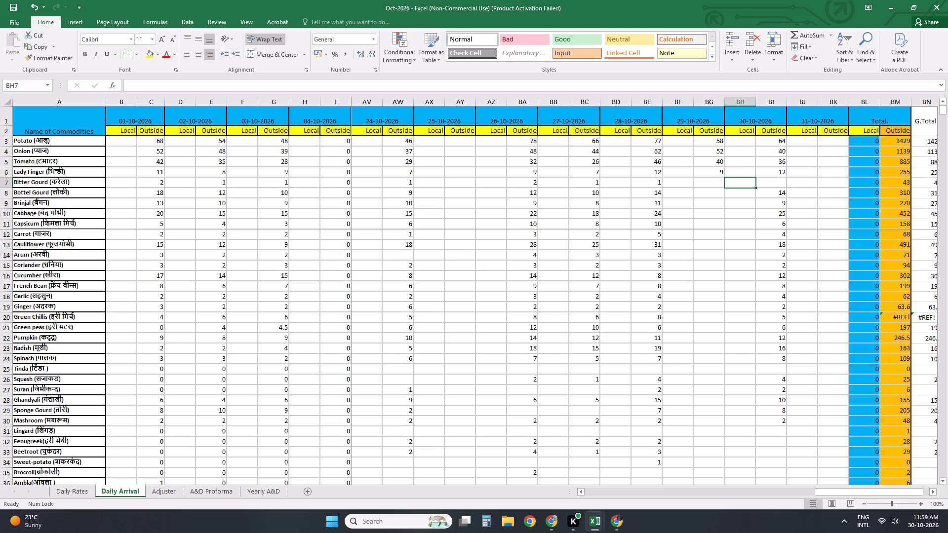
pyautogui.press('Left')
pyautogui.press('Down')
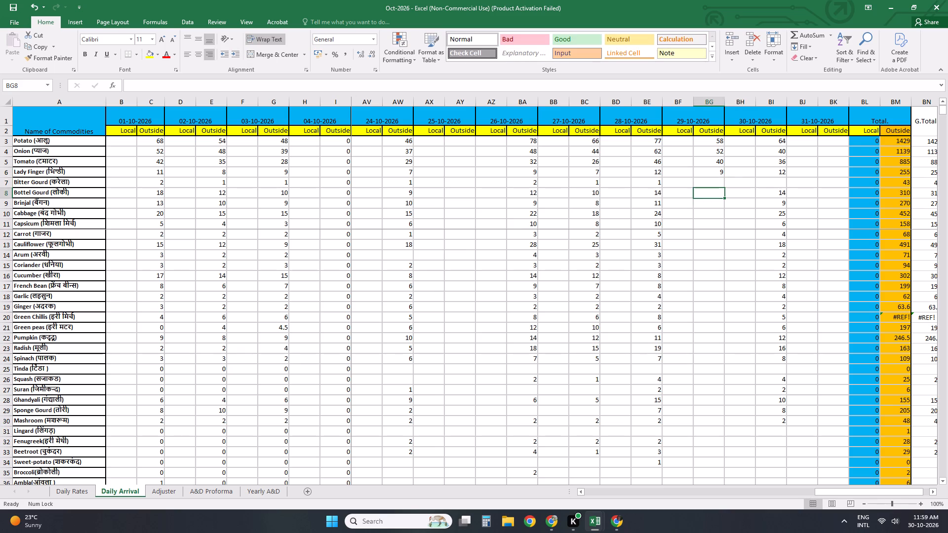
pyautogui.write('11')
pyautogui.press('Down')
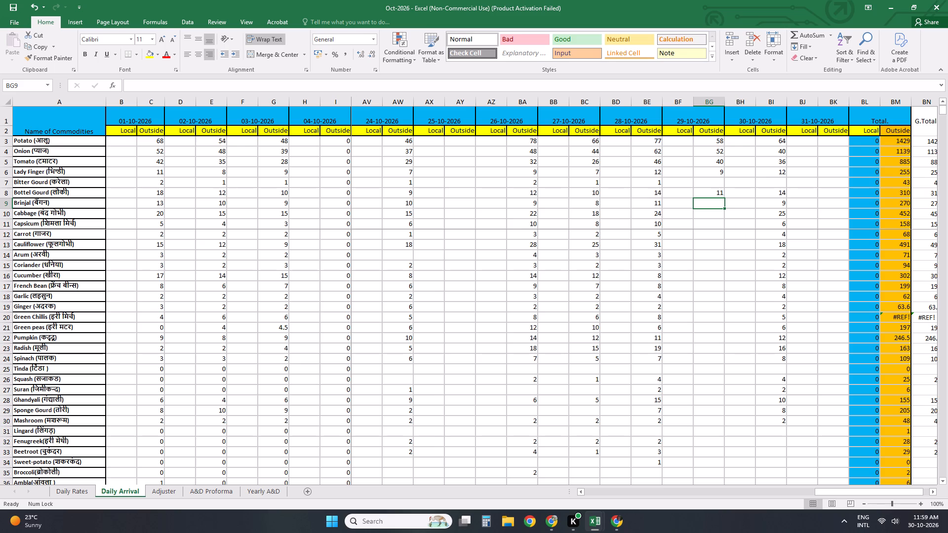
pyautogui.write('12')
pyautogui.press('Down')
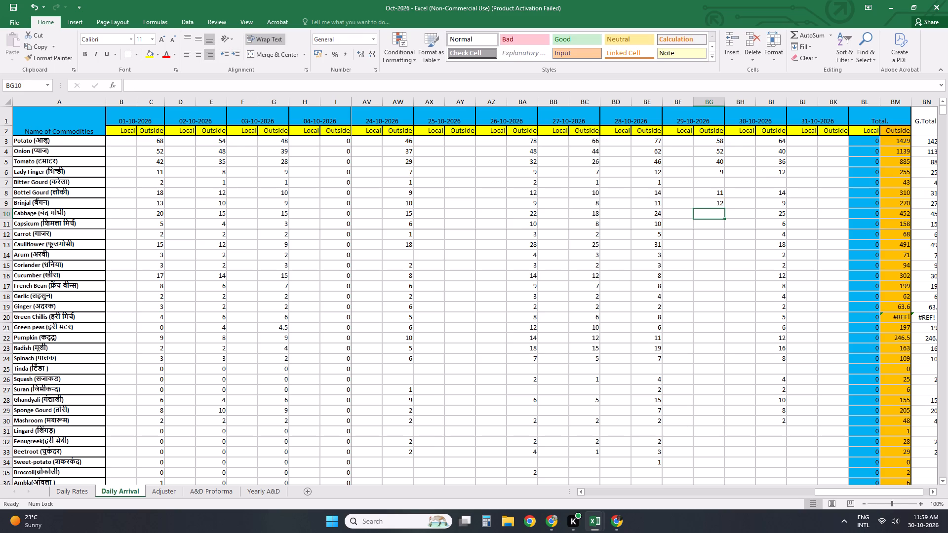
# Enter the 29-10-2026 Outside arrivals for Cabbage 21 and Capsicum 8 in rows 10 and 11.
pyautogui.write('26')
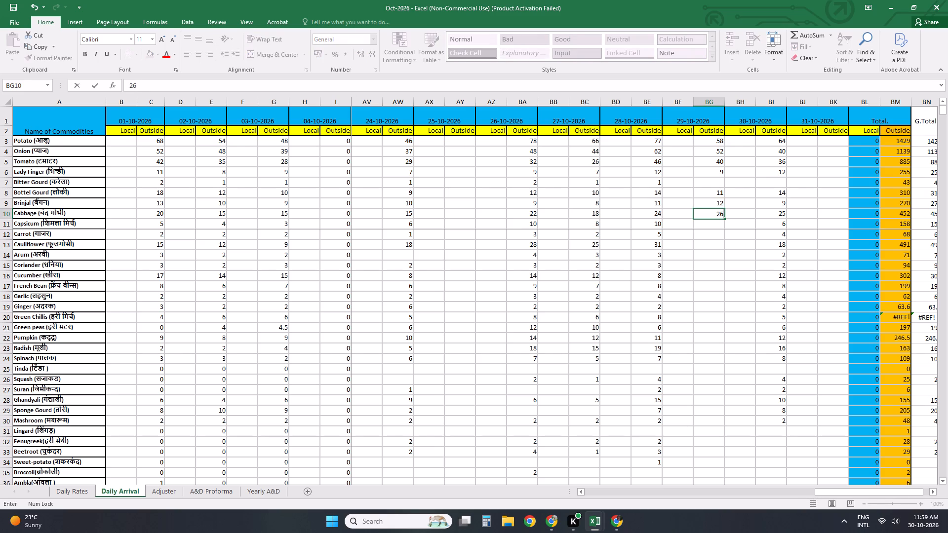
pyautogui.press('BackSpace')
pyautogui.press('BackSpace')
pyautogui.press('3')
pyautogui.press('BackSpace')
pyautogui.press('2')
pyautogui.press('1')
pyautogui.press('Down')
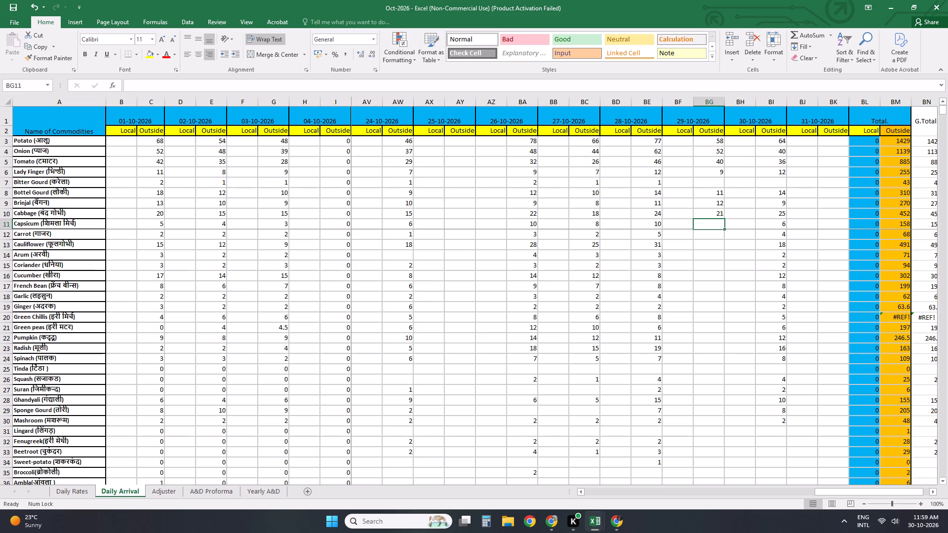
pyautogui.write('89')
pyautogui.press('BackSpace')
pyautogui.press('Down')
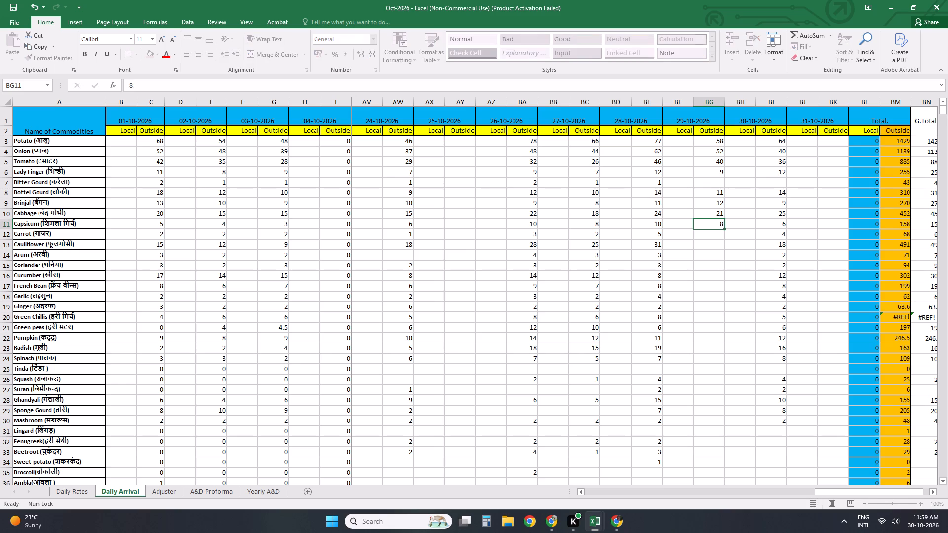
# Enter the 29-10-2026 Outside arrivals for Carrot 3 and Cauliflower 29 in rows 12 and 13.
pyautogui.press('4')
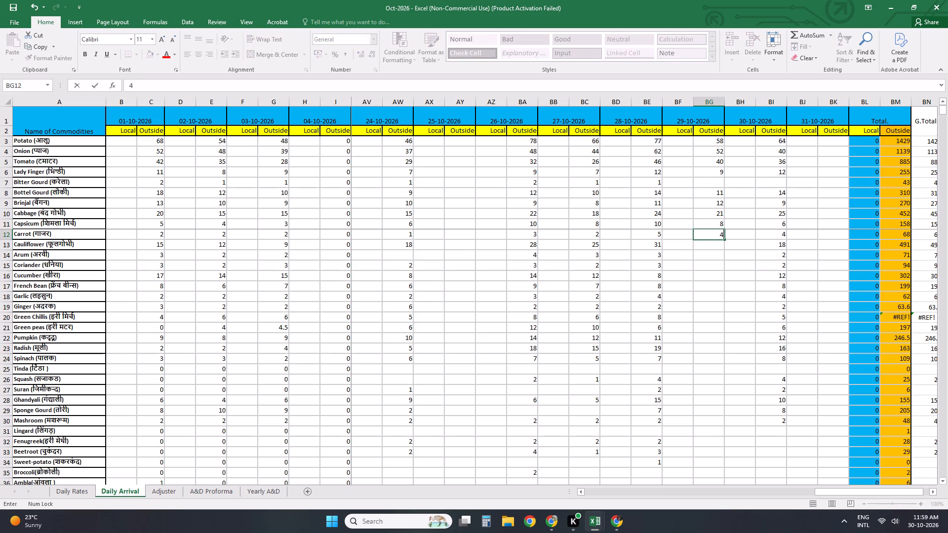
pyautogui.press('Down')
pyautogui.press('Up')
pyautogui.press('3')
pyautogui.press('Right')
pyautogui.press('Down')
pyautogui.press('Left')
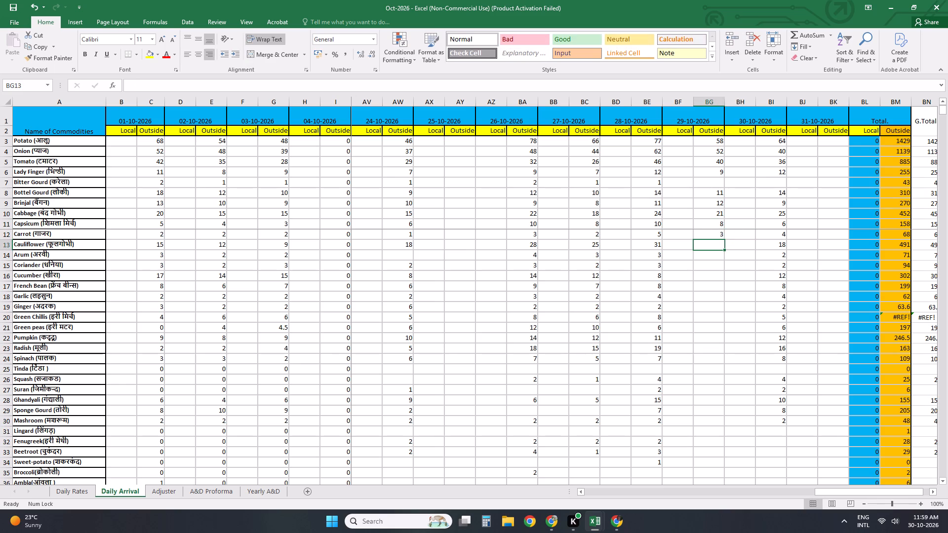
pyautogui.write('29')
pyautogui.press('Down')
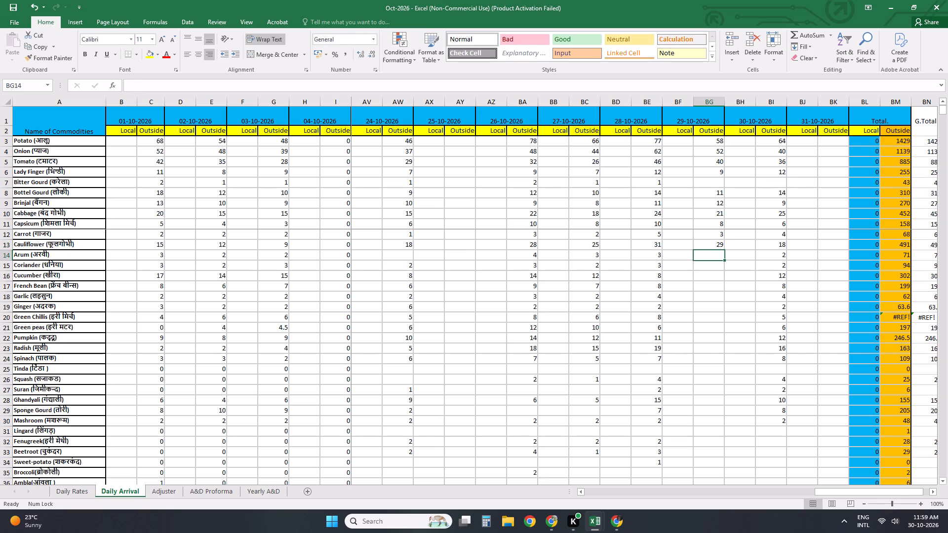
# Enter the 29-10-2026 Outside arrivals for Arum 4, Coriander 3, Cucumber 11 and French Bean 6 in rows 14 to 17.
pyautogui.press('4')
pyautogui.press('Down')
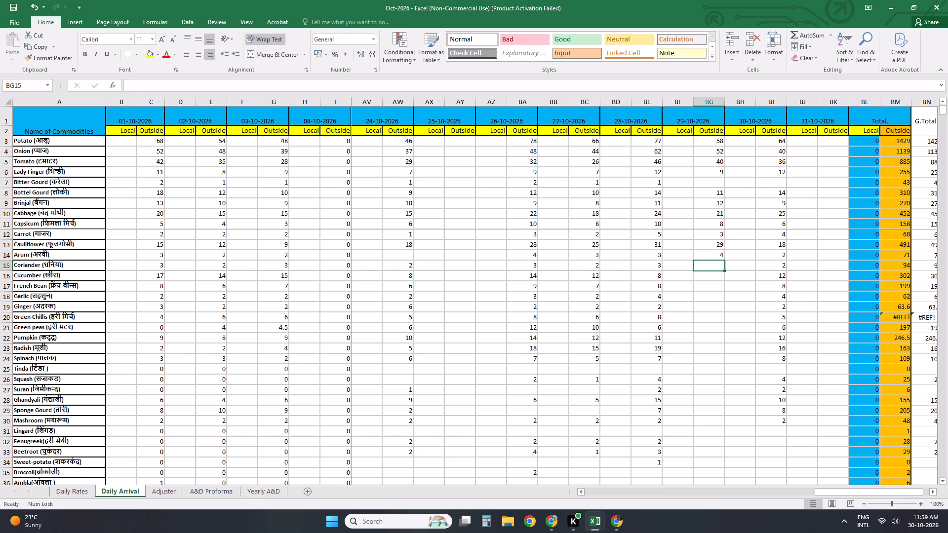
pyautogui.press('3')
pyautogui.press('Down')
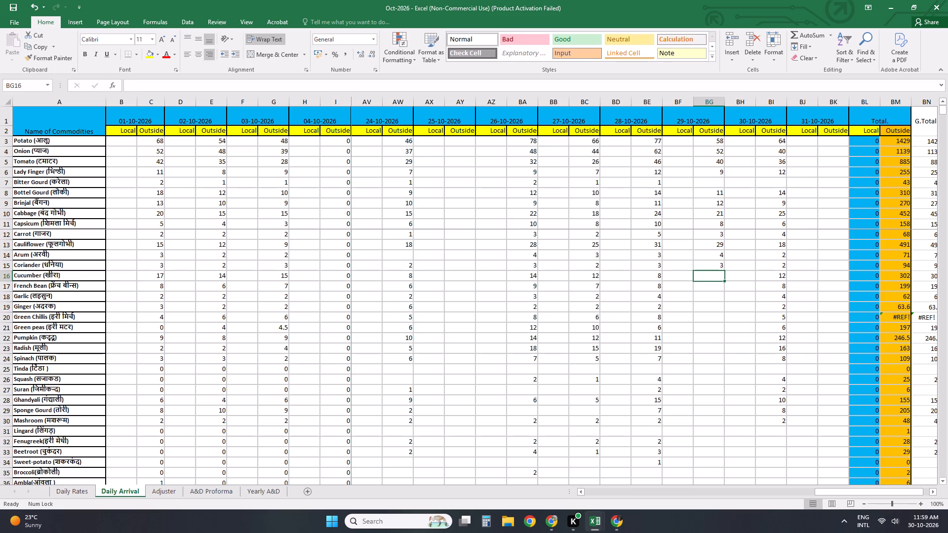
pyautogui.write('11')
pyautogui.press('Down')
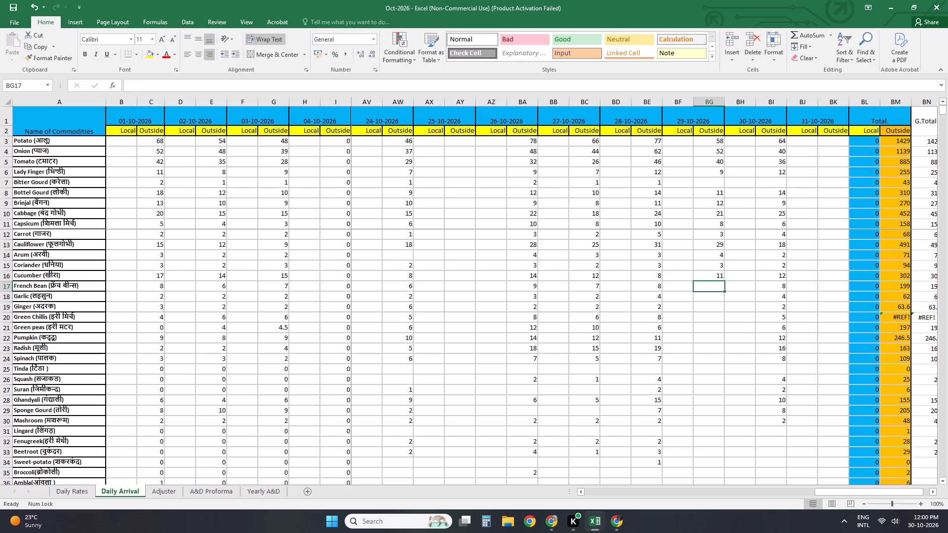
pyautogui.press('6')
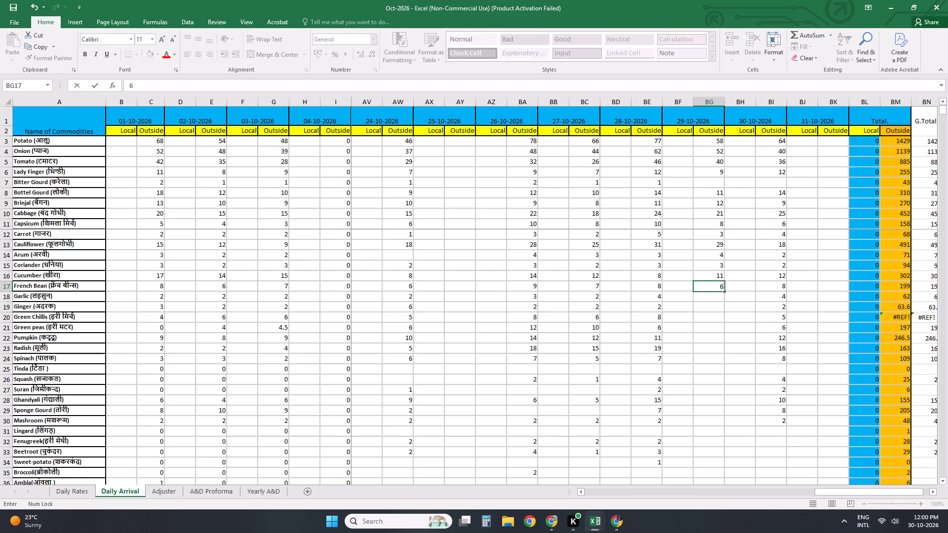
pyautogui.press('Down')
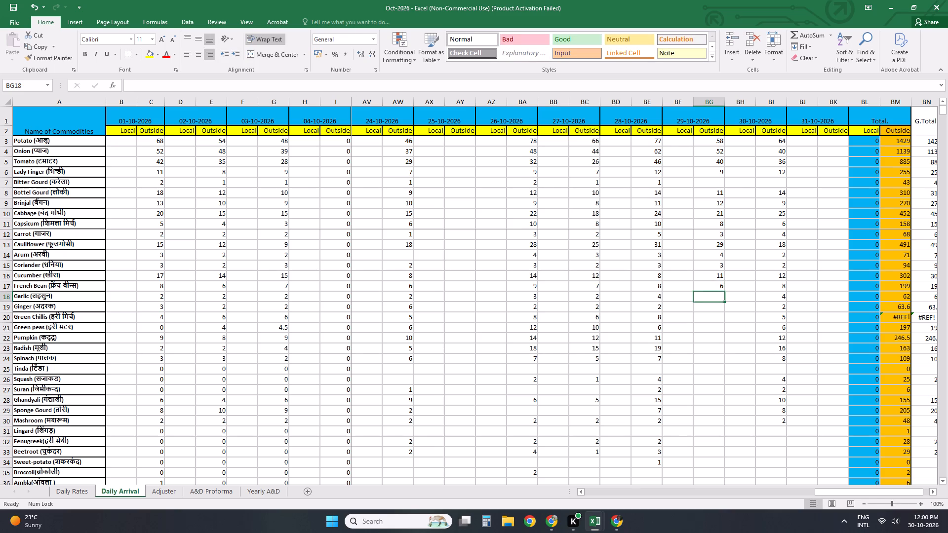
# Enter the 29-10-2026 Outside arrivals for Garlic 5, Ginger 3 and Green Chillis 5 in rows 18 to 20.
pyautogui.press('5')
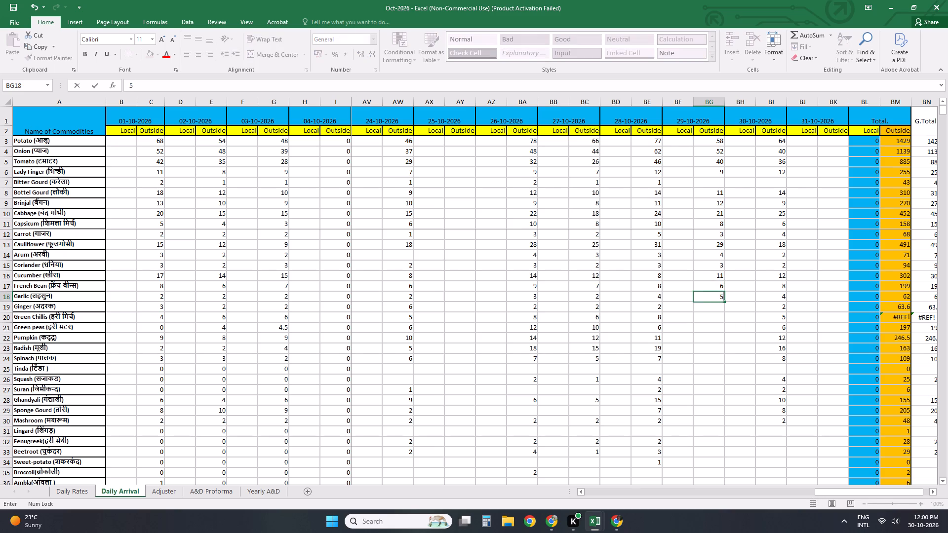
pyautogui.press('Down')
pyautogui.press('Return')
pyautogui.press('3')
pyautogui.press('Up')
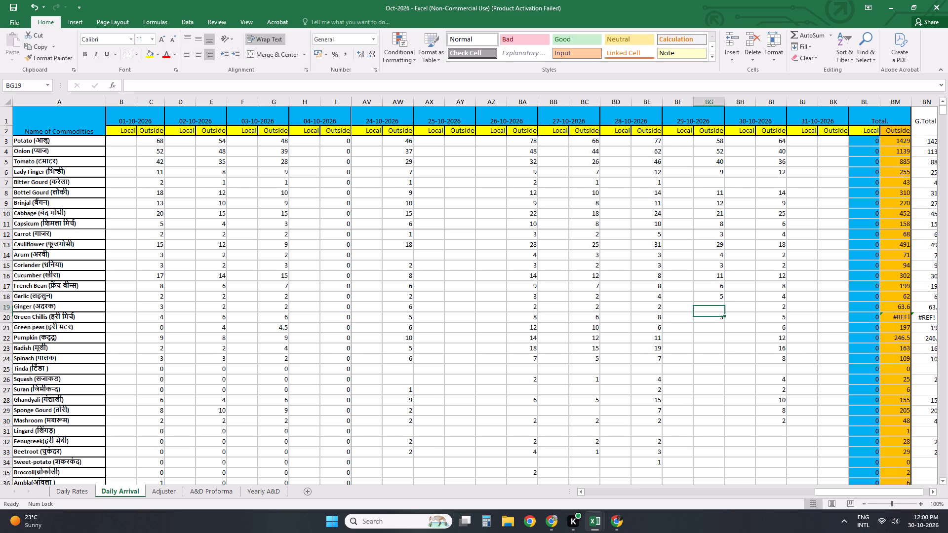
pyautogui.press('3')
pyautogui.press('Down')
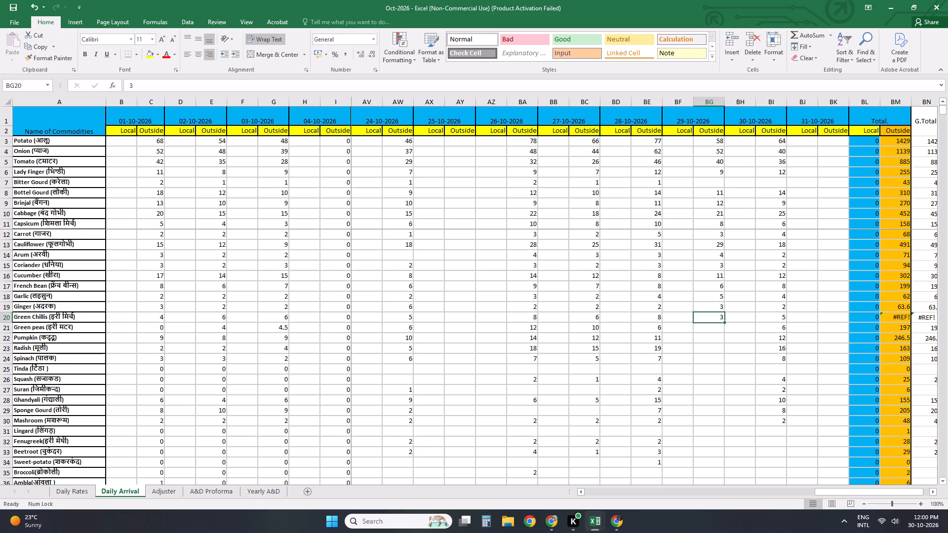
pyautogui.press('5')
pyautogui.press('Down')
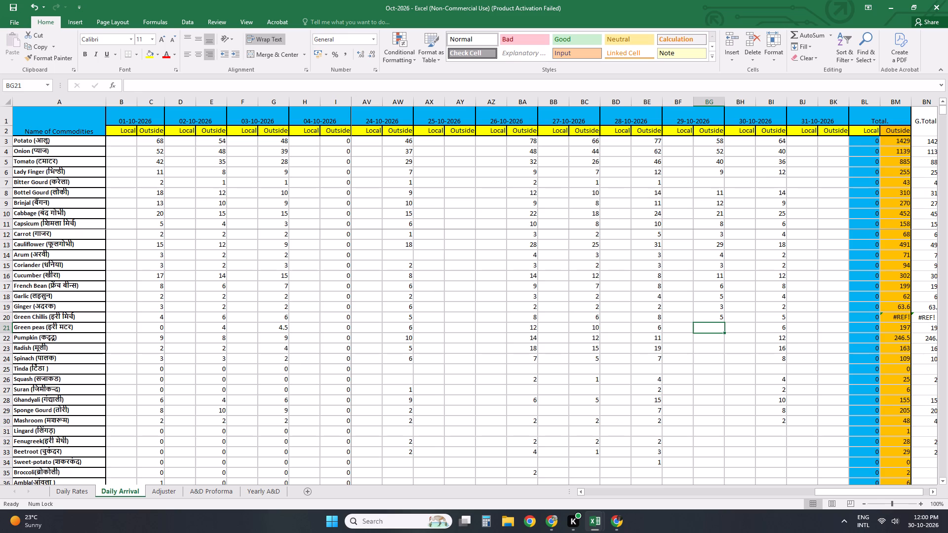
# Enter 8 as the 29-10-2026 Outside arrival for Green peas in row 21.
pyautogui.write('10')
pyautogui.press('BackSpace')
pyautogui.press('BackSpace')
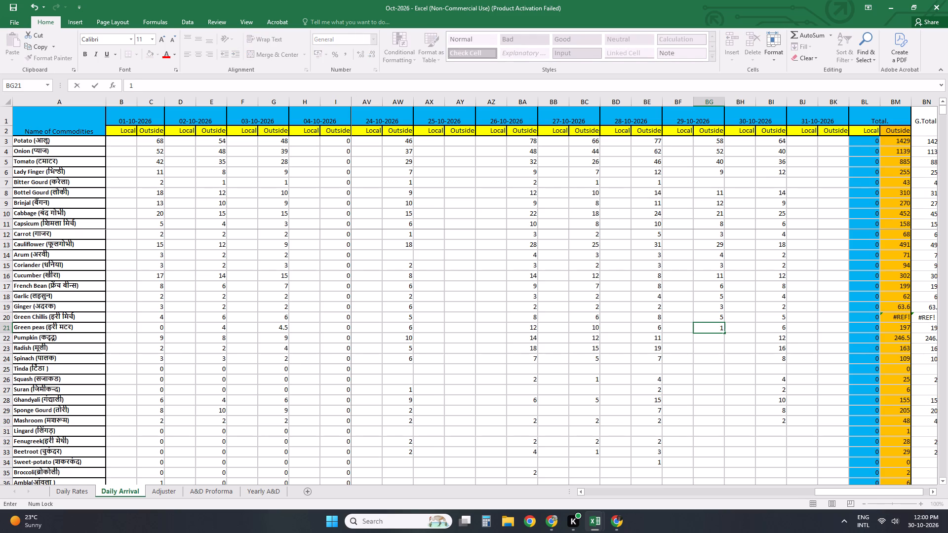
pyautogui.press('8')
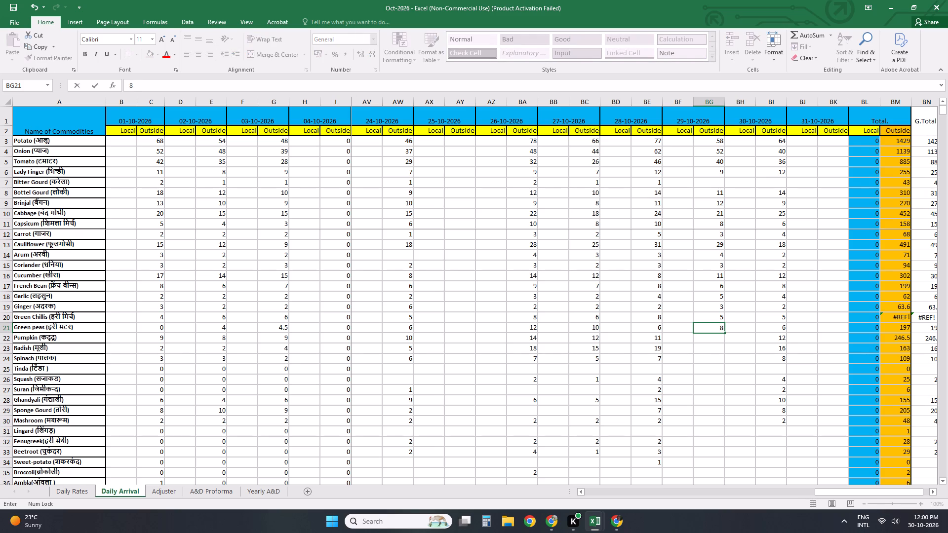
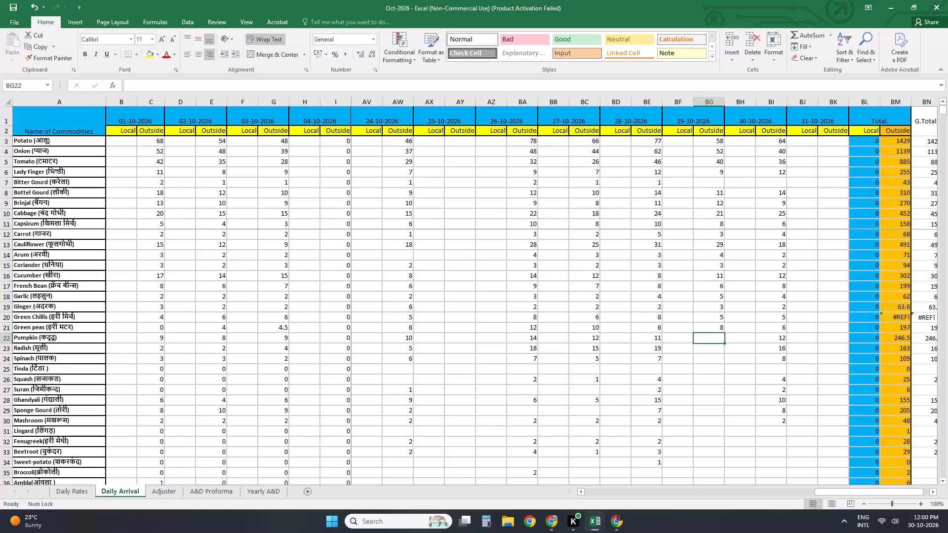
# Enter the 29-10-2026 Outside arrivals for Pumpkin 9, Radish 12 and Spinach 5 in rows 22 to 24.
pyautogui.press('9')
pyautogui.press('Down')
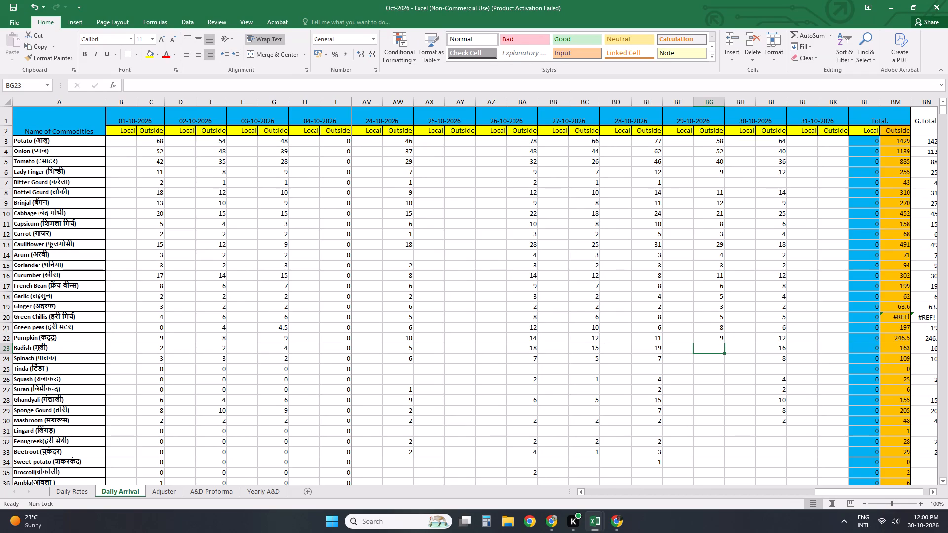
pyautogui.write('12')
pyautogui.press('Down')
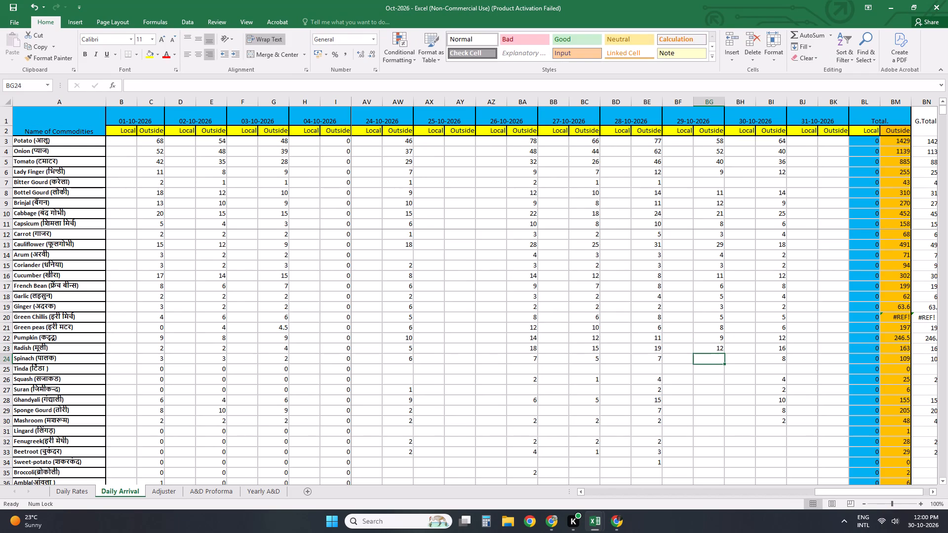
pyautogui.press('5')
pyautogui.press('Down')
# Enter the 29-10-2026 Outside arrivals for Squash 2, Suran 1 and Ghandyali 8 in rows 26 to 28.
pyautogui.press('Down')
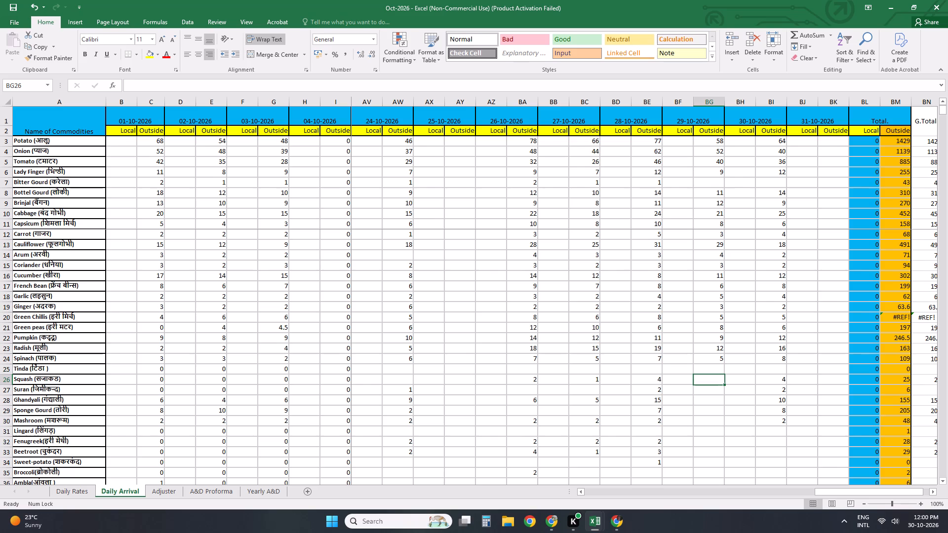
pyautogui.press('2')
pyautogui.press('Down')
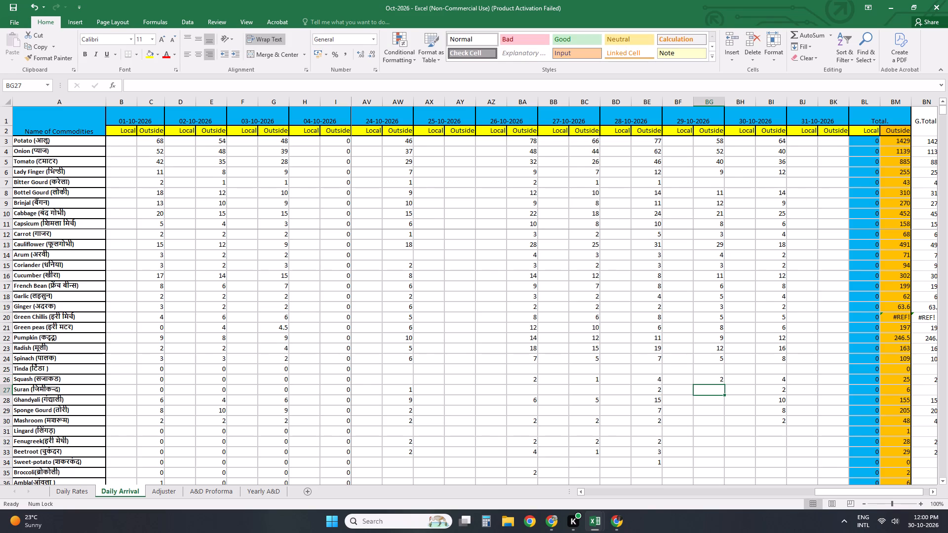
pyautogui.press('1')
pyautogui.press('Down')
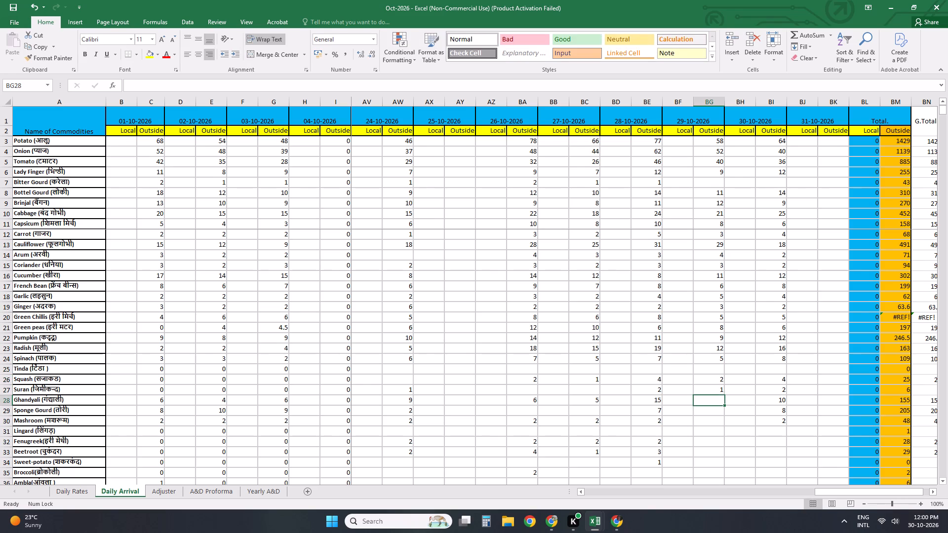
pyautogui.press('6')
pyautogui.press('Down')
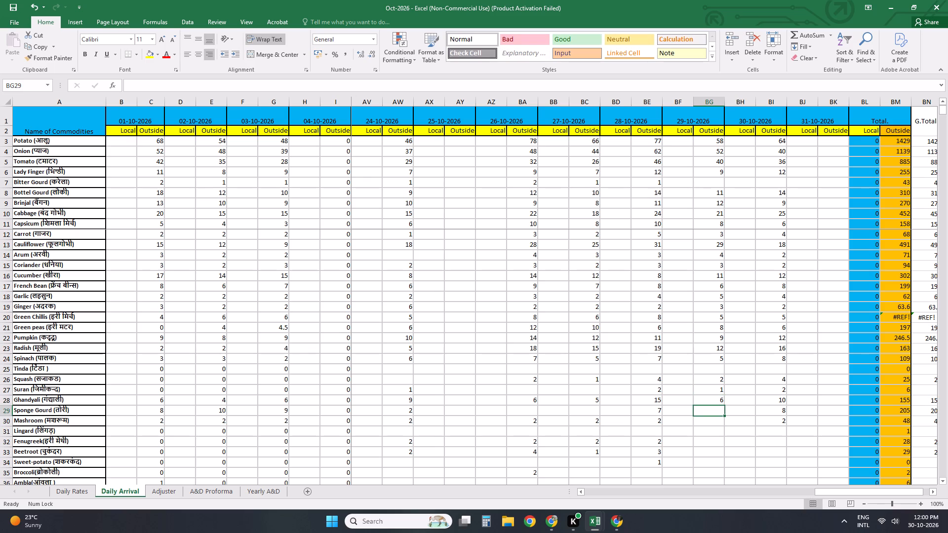
pyautogui.press('Up')
pyautogui.press('8')
pyautogui.press('Down')
# Enter the 29-10-2026 Outside arrivals for Sponge Gourd 4, Mashroom 3 and Fenugreek 4 in rows 29, 30 and 32.
pyautogui.press('4')
pyautogui.press('Down')
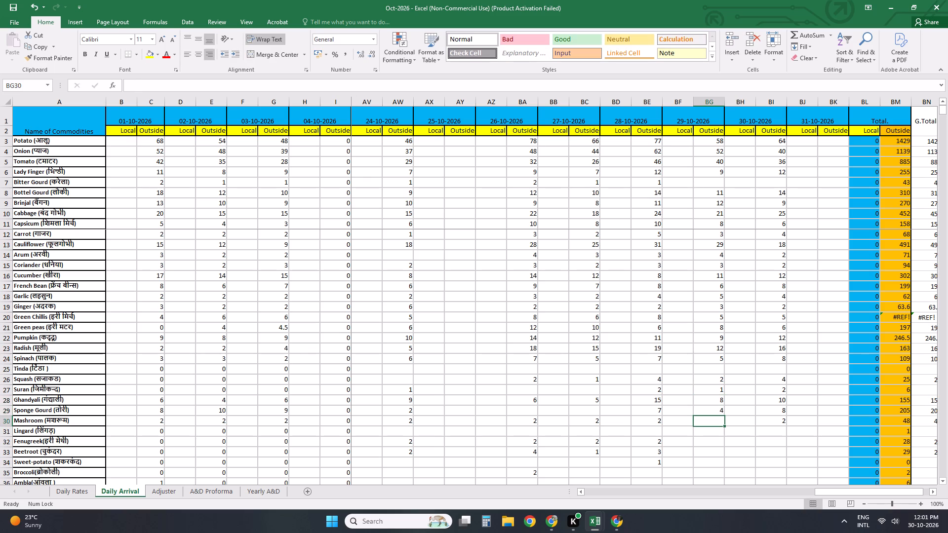
pyautogui.press('3')
pyautogui.press('Right')
pyautogui.press('Down')
pyautogui.press('Left')
pyautogui.press('Down')
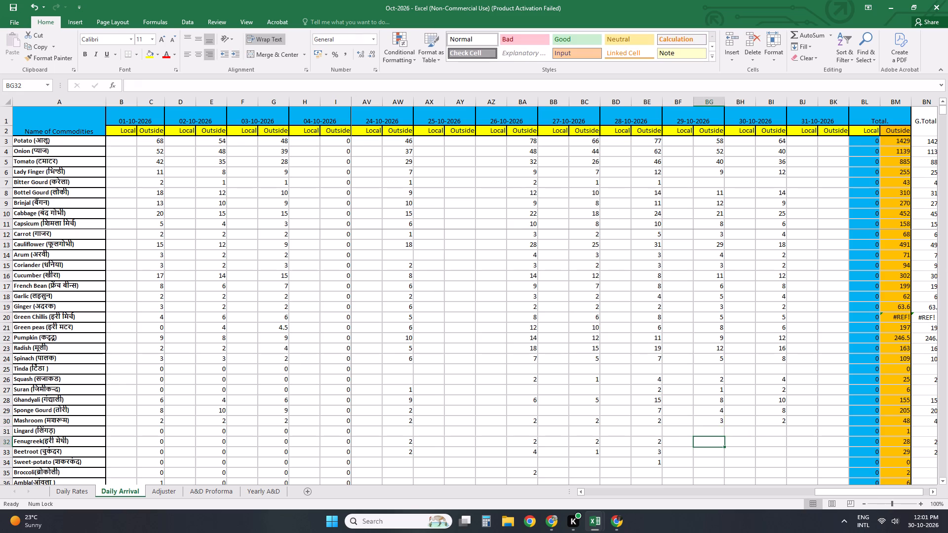
pyautogui.press('4')
pyautogui.press('Down')
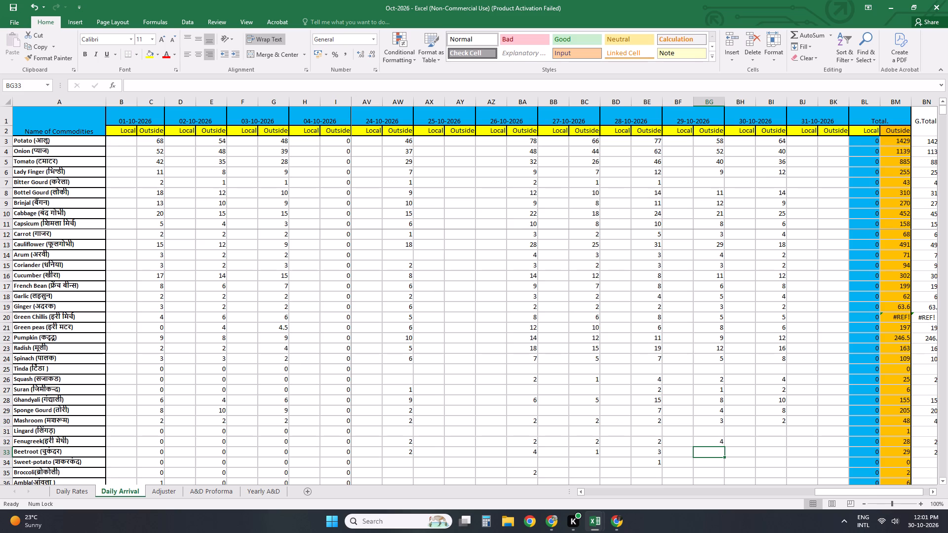
# Enter 1 as the 29-10-2026 Outside arrival for Turnip in row 37.
pyautogui.press('Down')
pyautogui.press('Down')
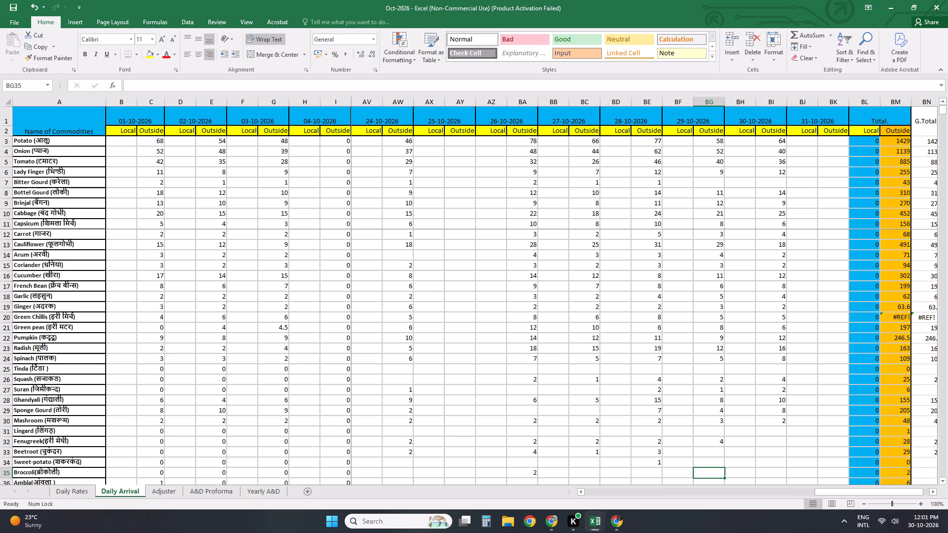
pyautogui.press('Down')
pyautogui.press('Down')
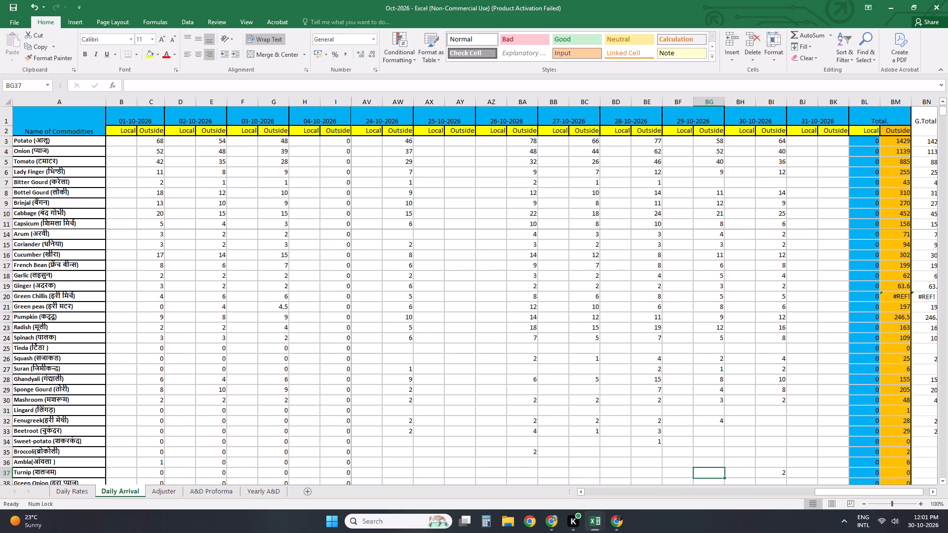
pyautogui.press('1')
pyautogui.press('Down')
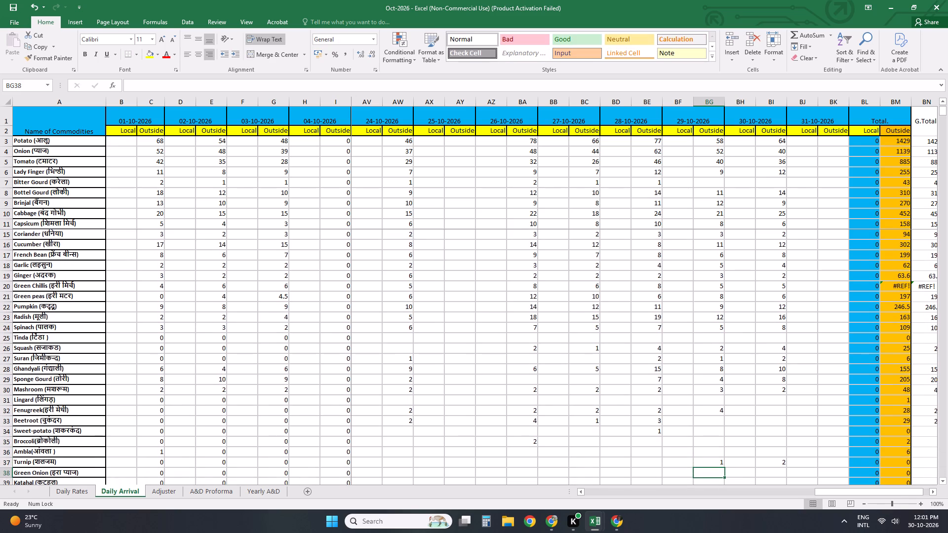
# Enter 8 as the 29-10-2026 Outside arrival for Season Leaves in row 41.
pyautogui.press('Down')
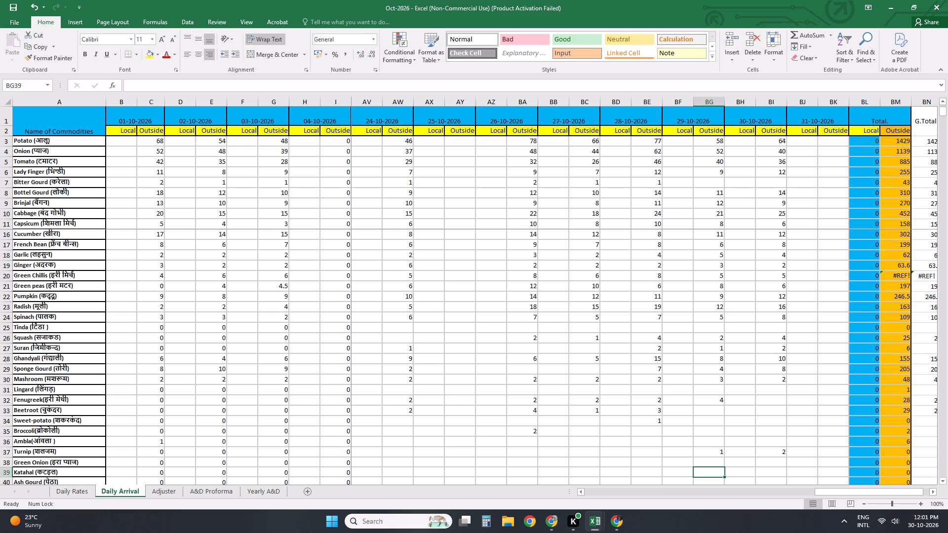
pyautogui.press('Down')
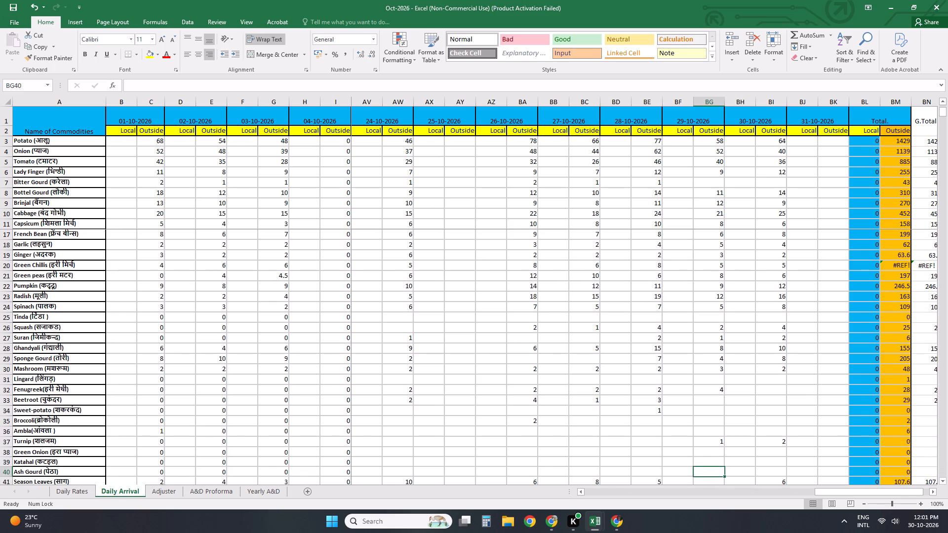
pyautogui.press('Down')
pyautogui.press('Down')
pyautogui.press('Up')
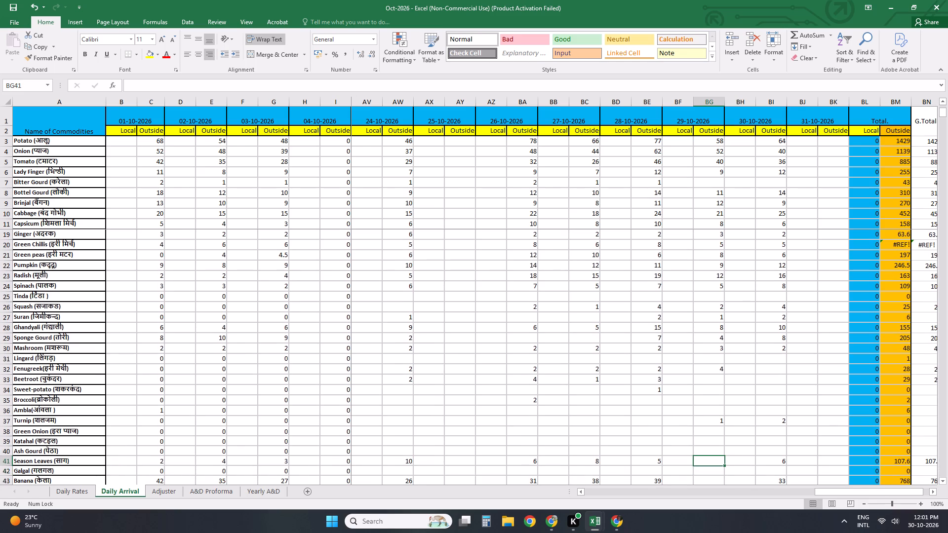
pyautogui.press('8')
pyautogui.press('Down')
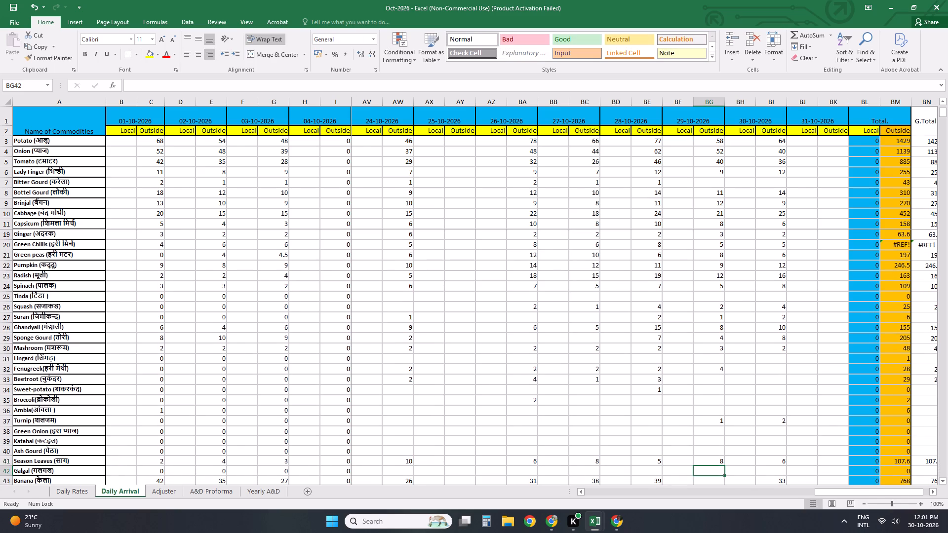
# Enter the 29-10-2026 Outside arrivals for Banana 28, Pomegranate 6 and Lemon 2 in rows 43 to 45.
pyautogui.press('Down')
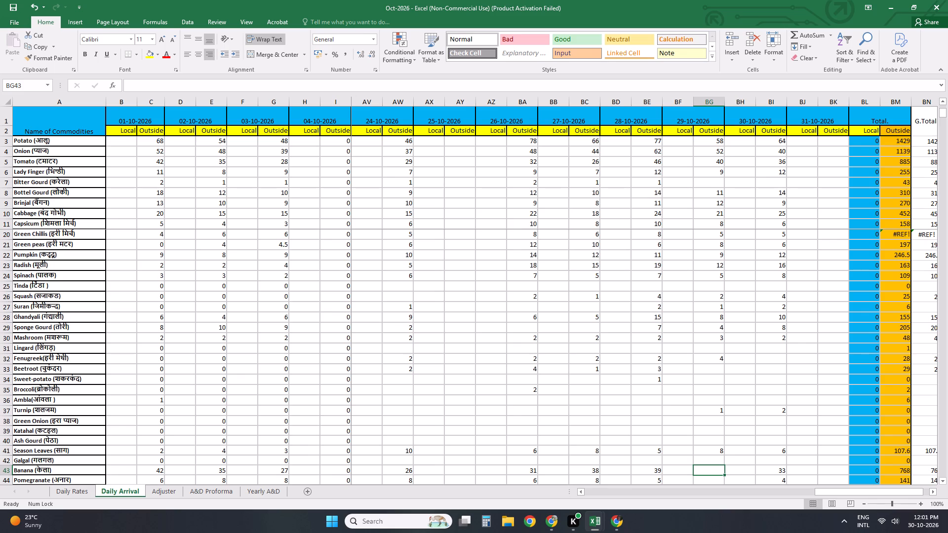
pyautogui.write('28')
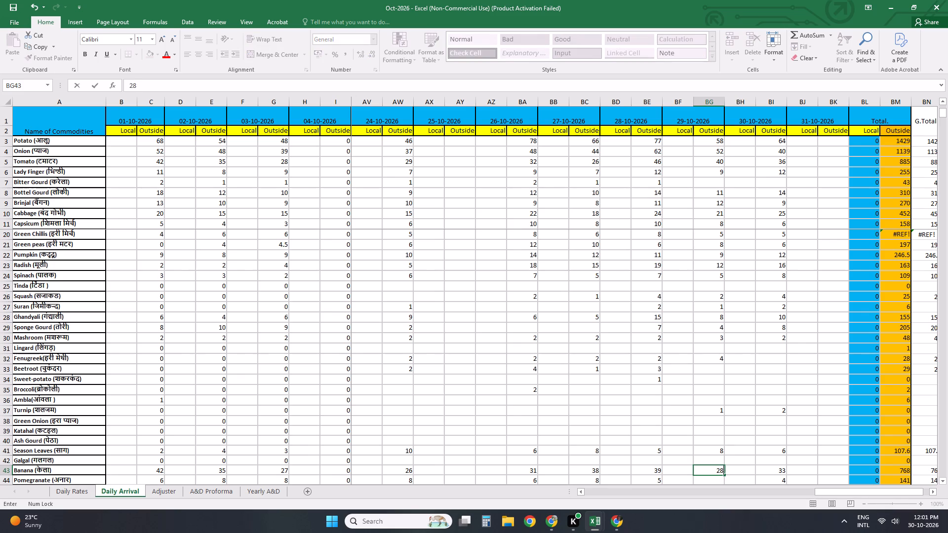
pyautogui.press('Down')
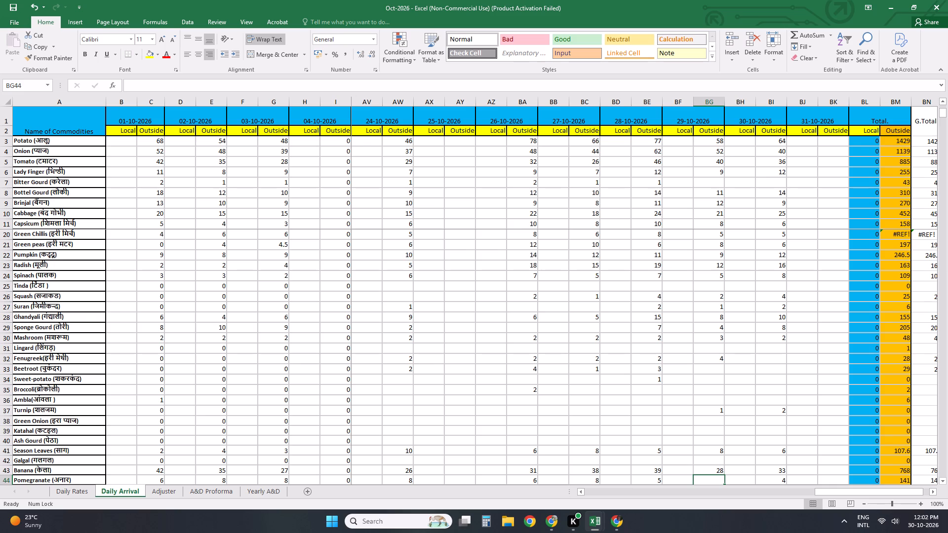
pyautogui.press('6')
pyautogui.press('Down')
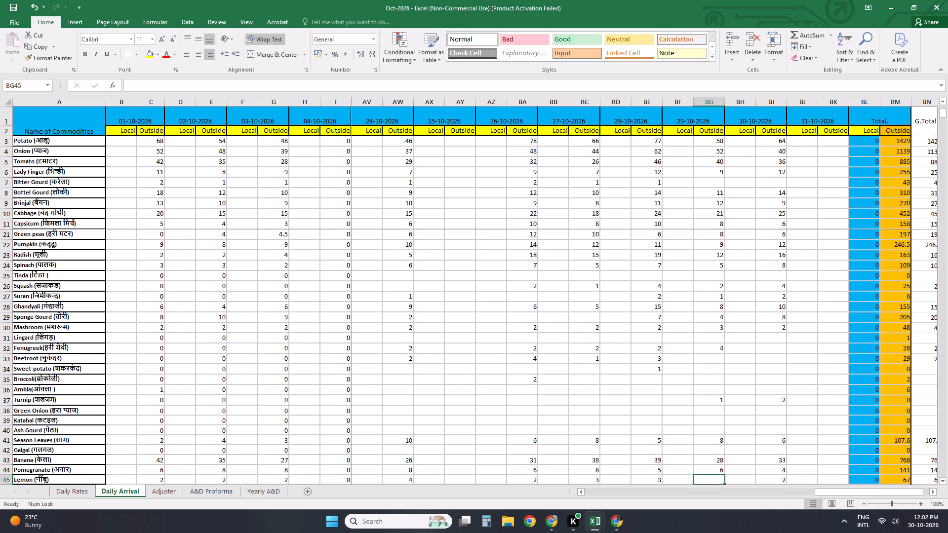
pyautogui.press('2')
pyautogui.press('Down')
# Enter the 29-10-2026 Outside arrivals for Papaya 6 and Apple 14 in rows 46 and 47.
pyautogui.press('Down')
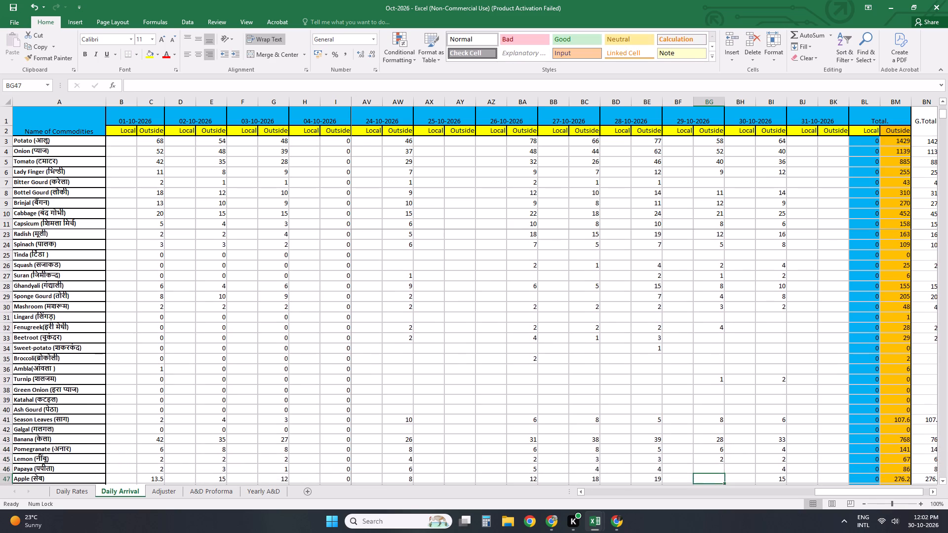
pyautogui.press('Up')
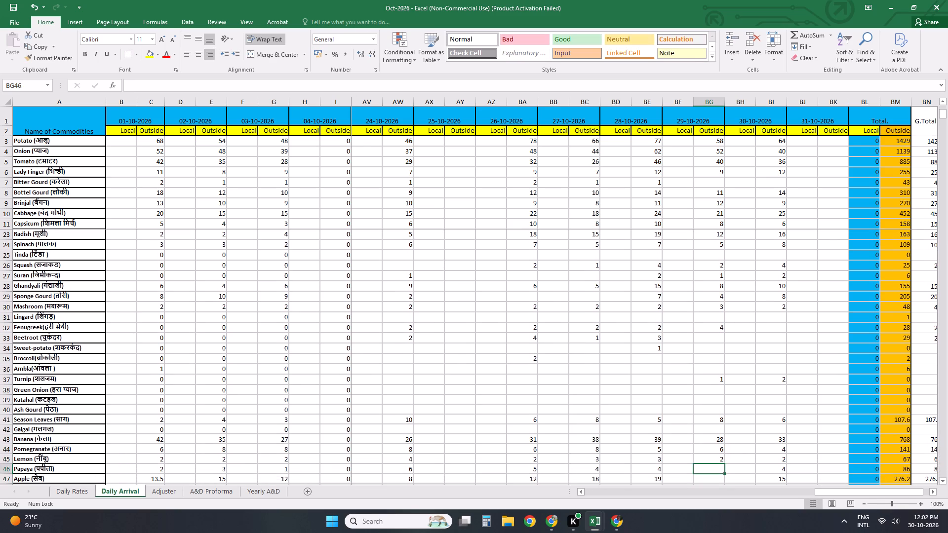
pyautogui.press('6')
pyautogui.press('Down')
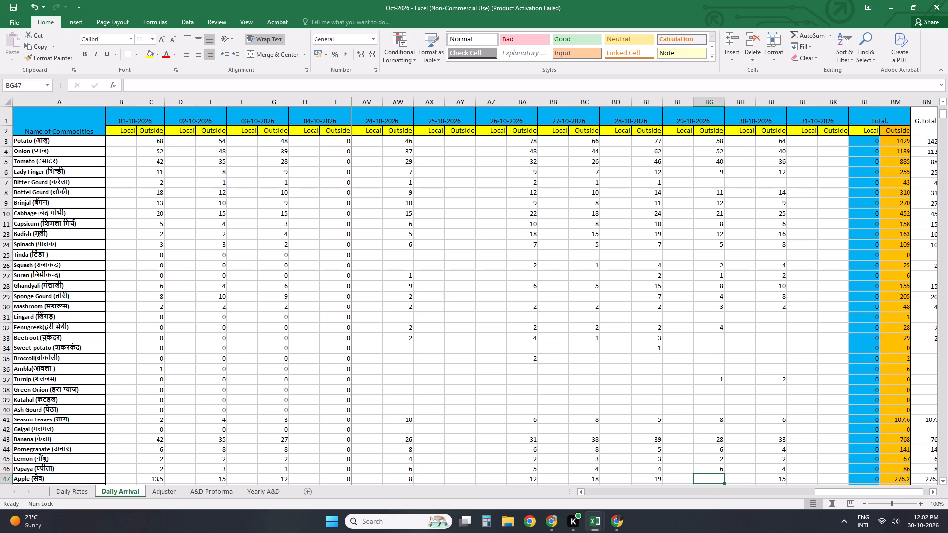
pyautogui.press('1')
pyautogui.press('4')
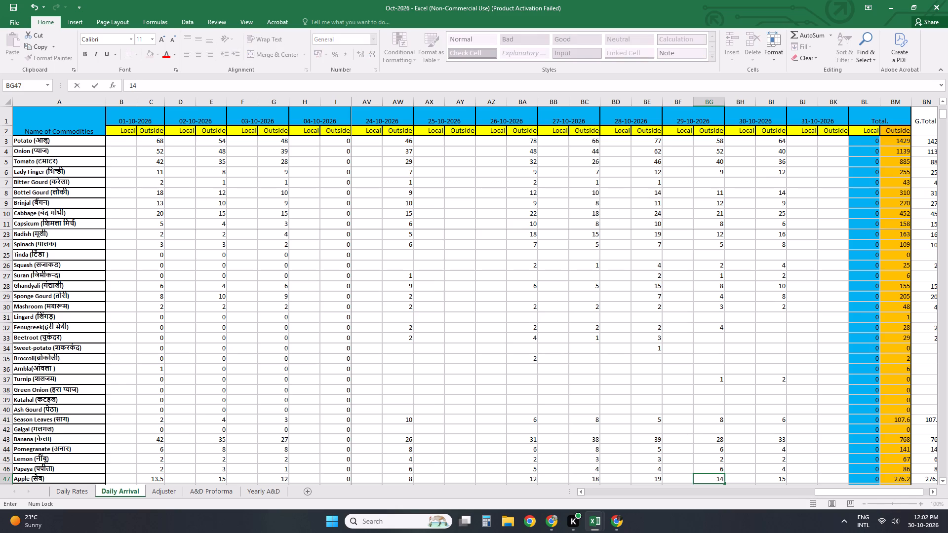
pyautogui.press('Down')
# Enter 7 as the 29-10-2026 Outside arrival for Guava in row 54.
pyautogui.press('Down')
pyautogui.press('Down')
pyautogui.press('Down')
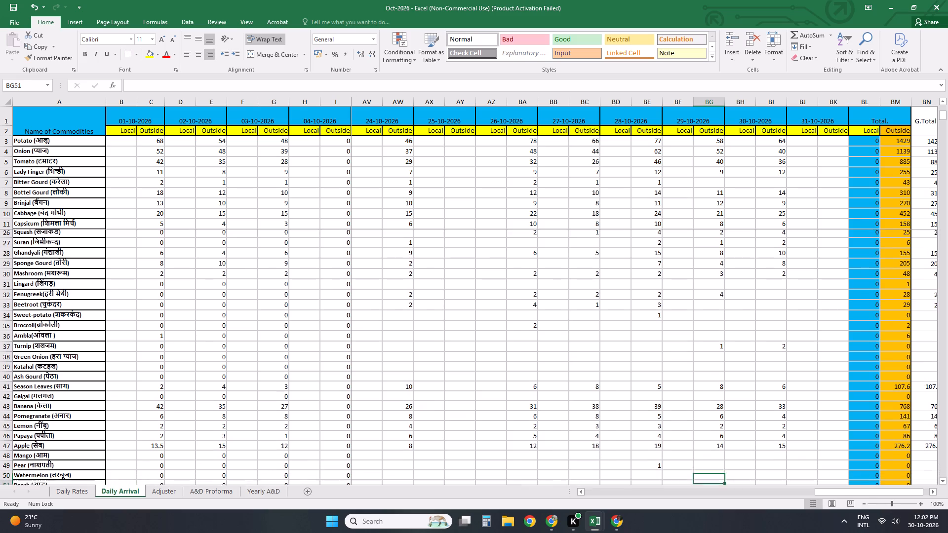
pyautogui.press('Down')
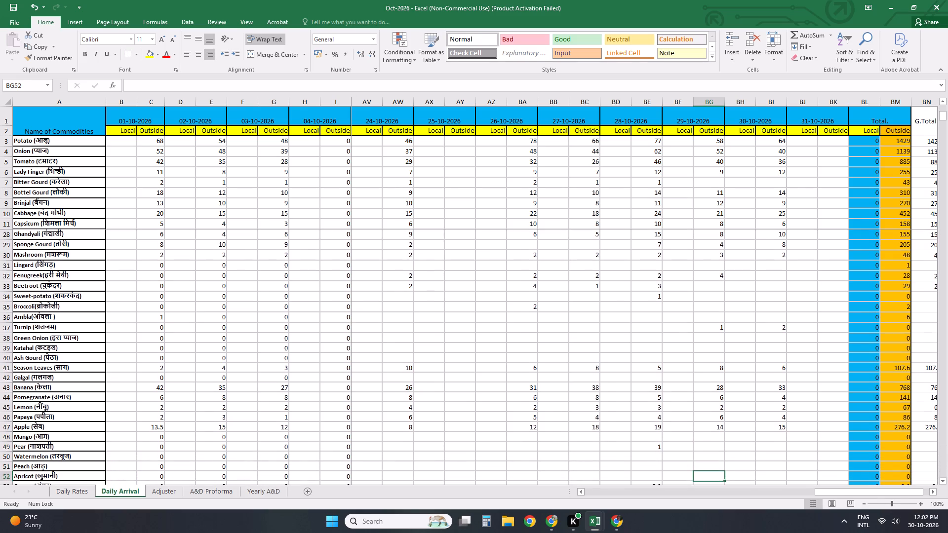
pyautogui.press('Down')
pyautogui.press('Down')
pyautogui.press('Down')
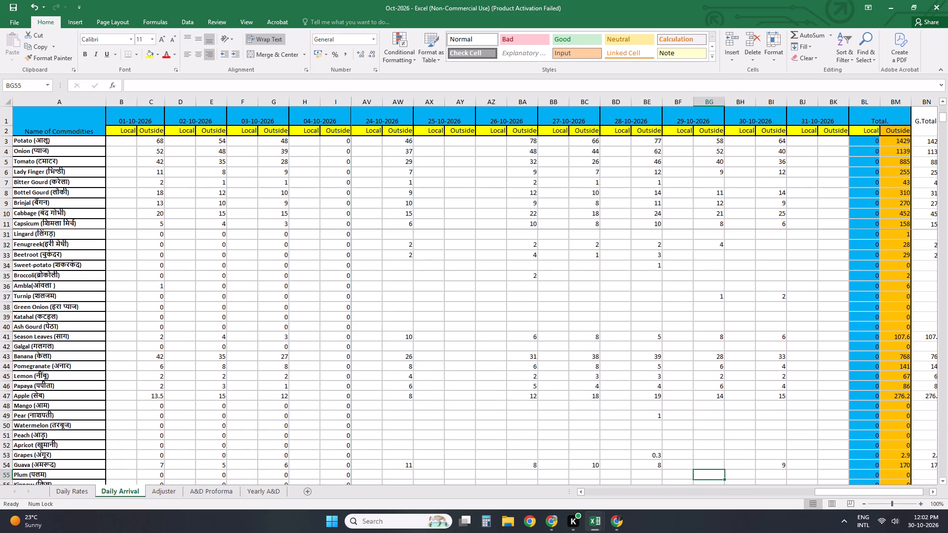
pyautogui.press('Down')
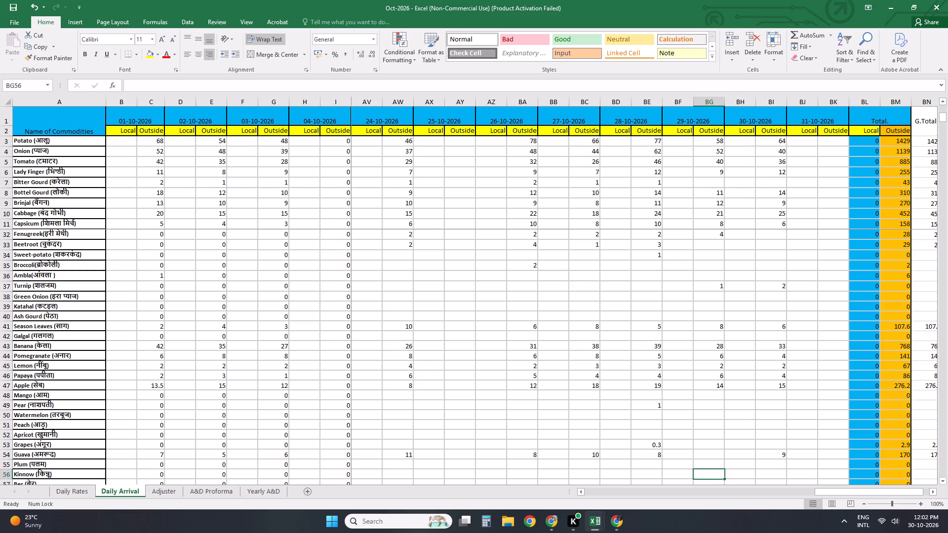
pyautogui.press('Up')
pyautogui.press('Up')
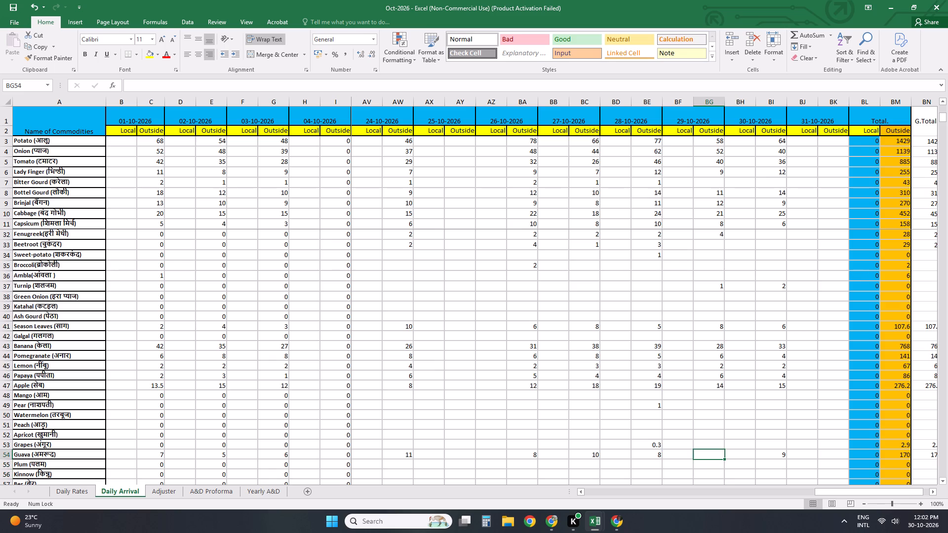
pyautogui.press('6')
pyautogui.press('BackSpace')
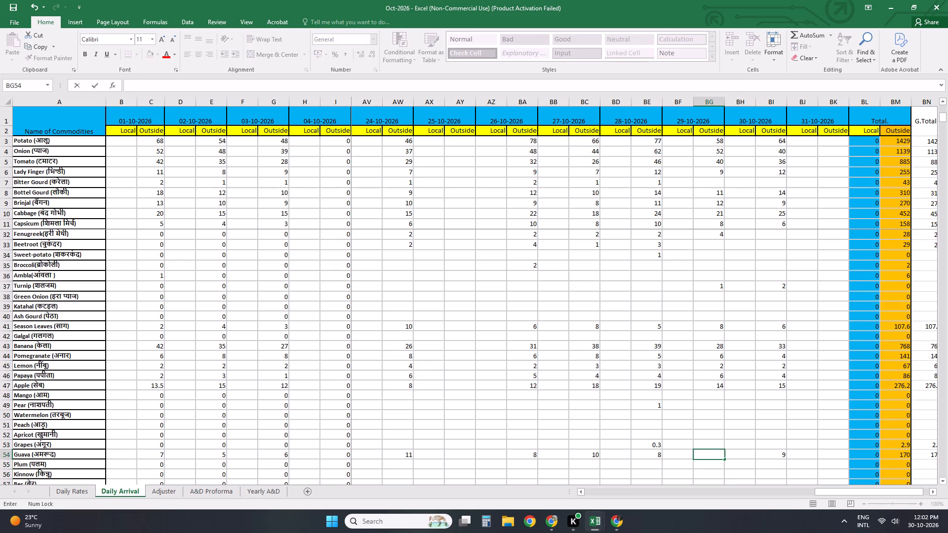
pyautogui.press('7')
pyautogui.press('Down')
# Enter the 29-10-2026 Outside arrivals for Orange 4 and Persimmon 10 in rows 61 and 62.
pyautogui.press('Down')
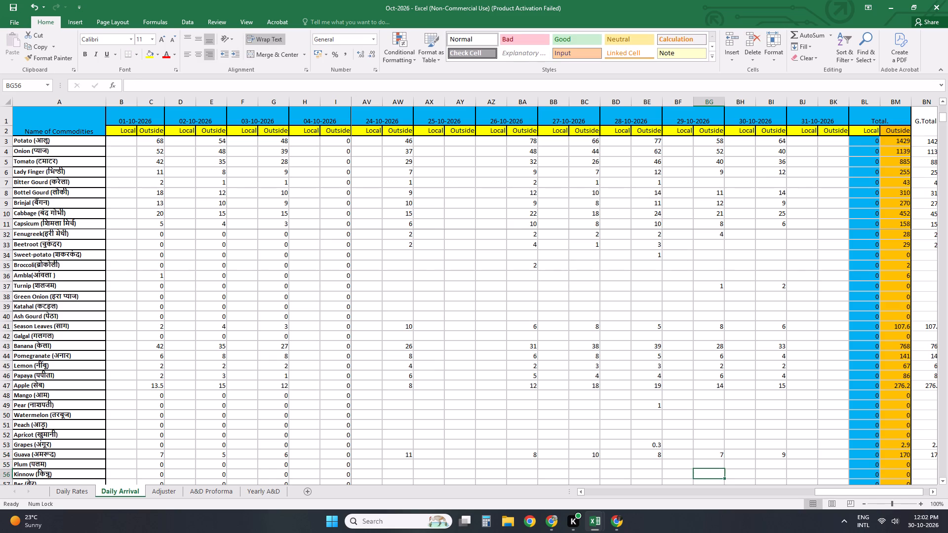
pyautogui.press('Down')
pyautogui.press('Down')
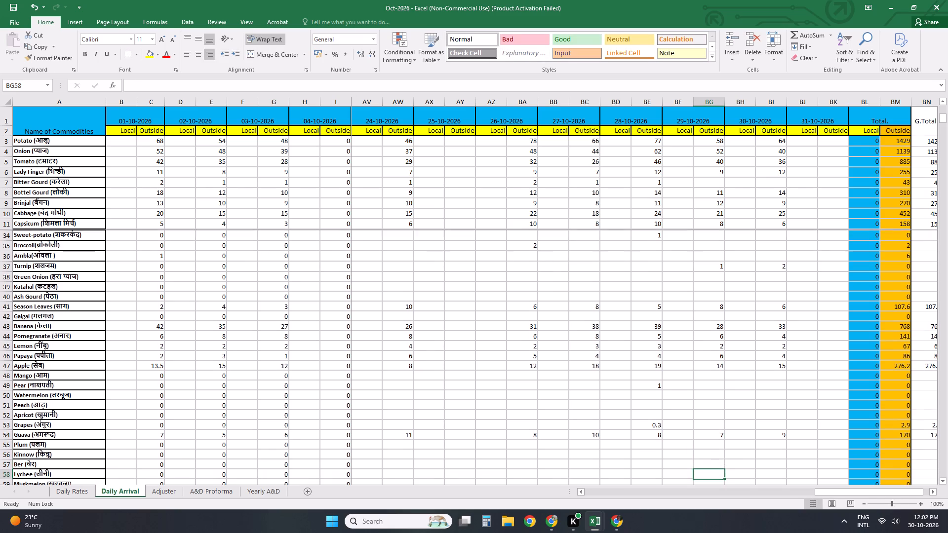
pyautogui.press('Down')
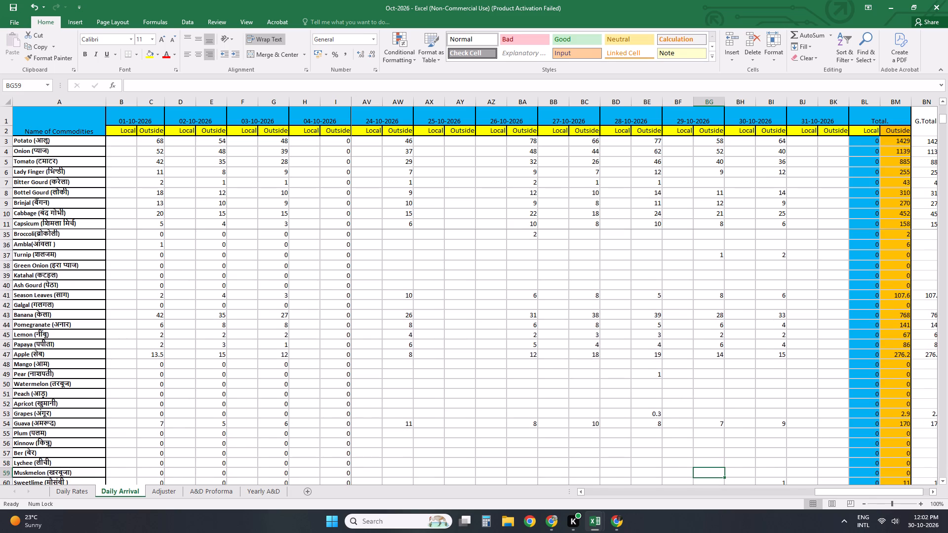
pyautogui.press('Down')
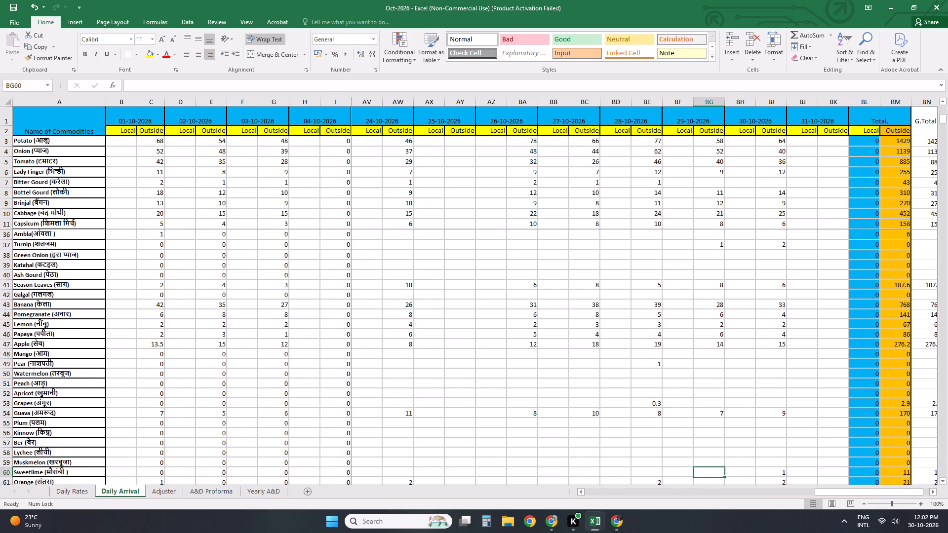
pyautogui.press('Down')
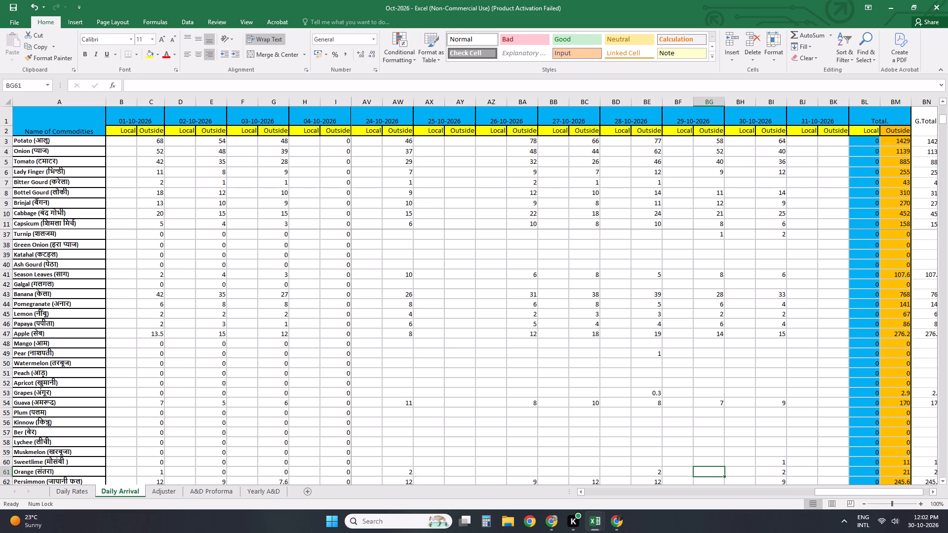
pyautogui.press('4')
pyautogui.press('Down')
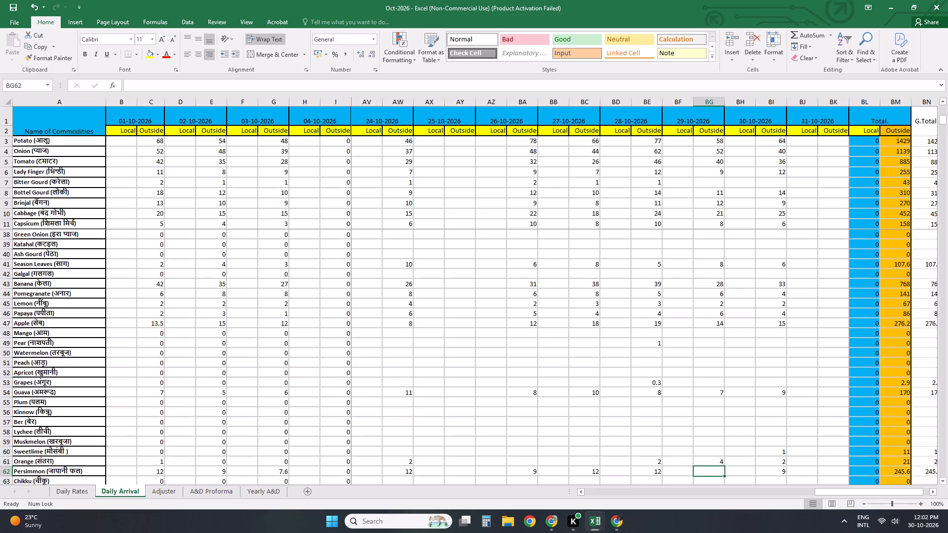
pyautogui.write('10')
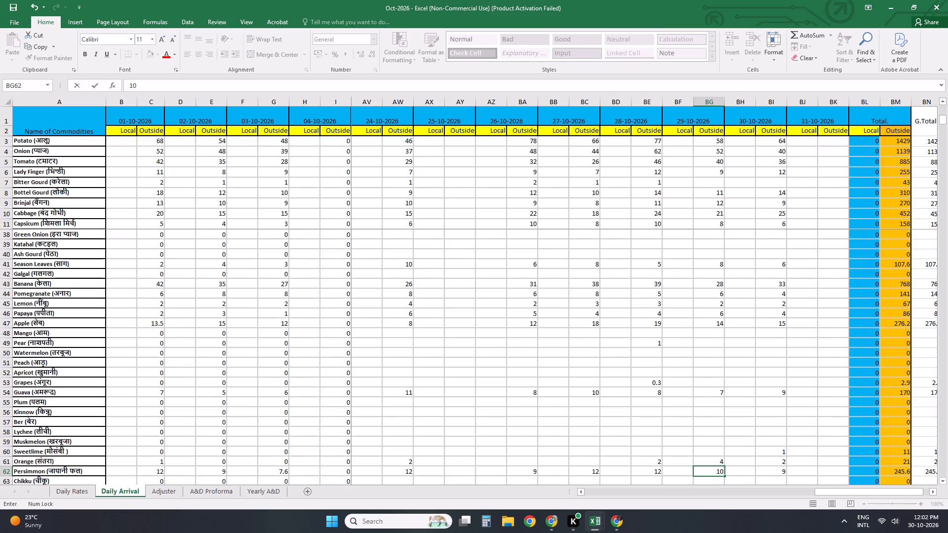
pyautogui.press('Down')
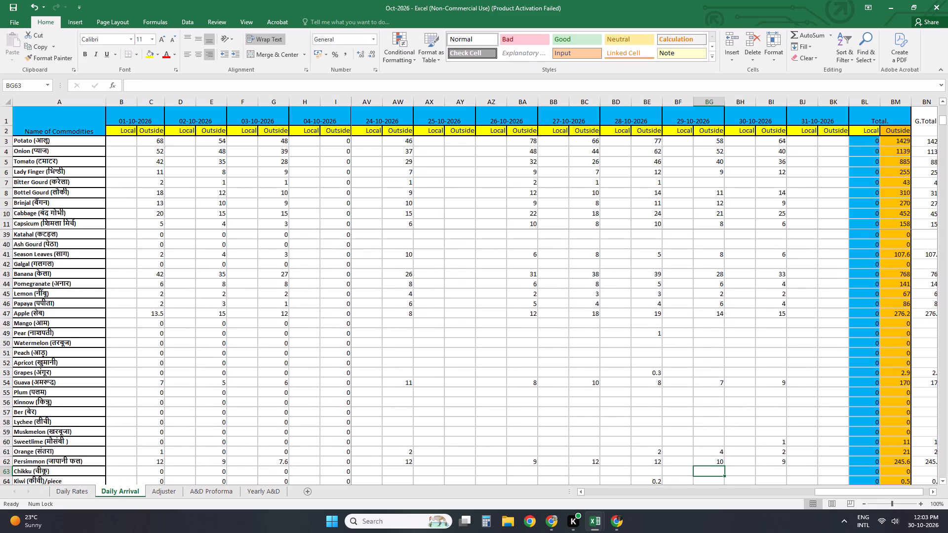
# Check the remaining 29-10-2026 Outside rows from Chikku through Malta, down to the Total row.
pyautogui.press('Down')
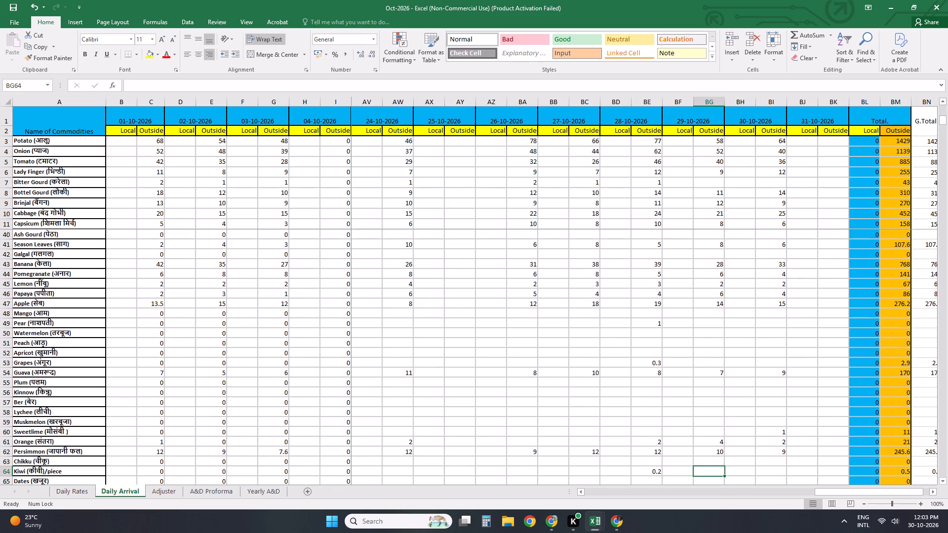
pyautogui.press('Down')
pyautogui.press('Down')
pyautogui.press('Down')
pyautogui.press('Down')
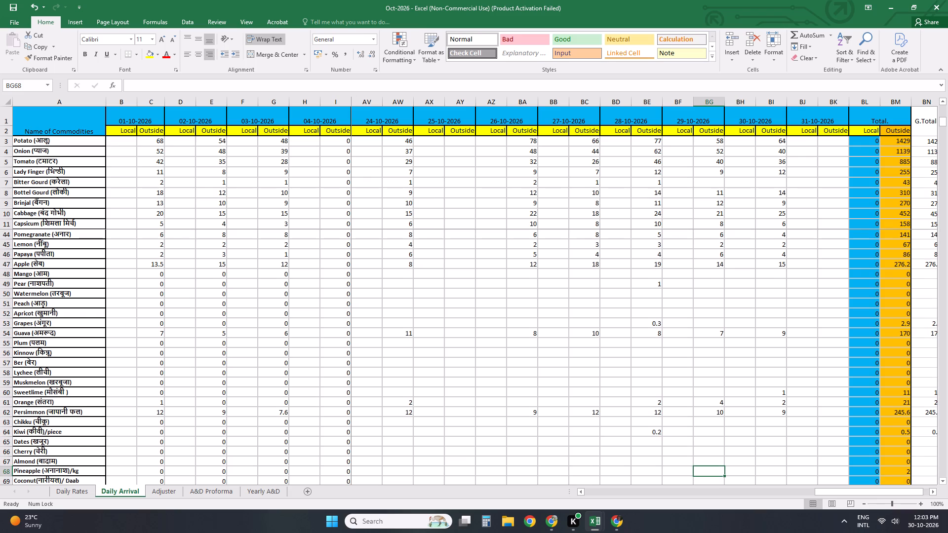
pyautogui.press('Down')
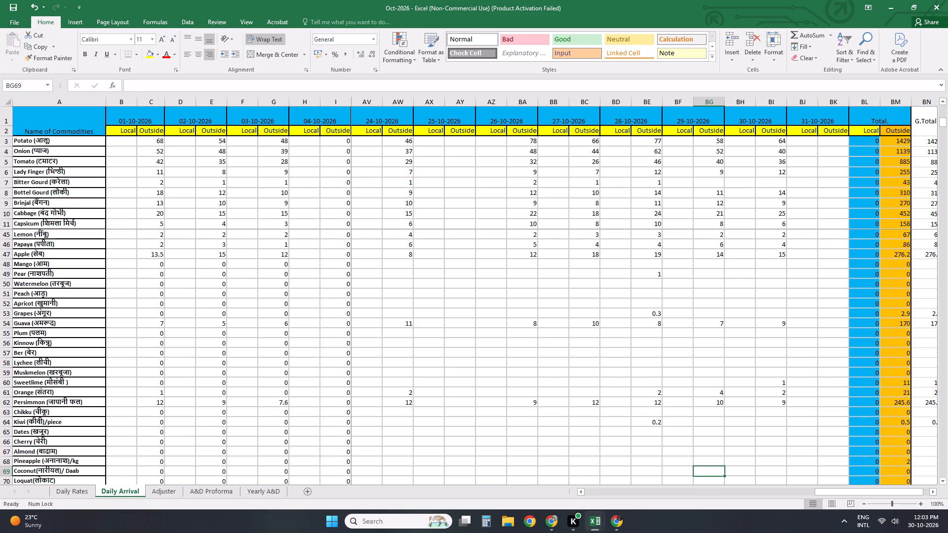
pyautogui.press('Down')
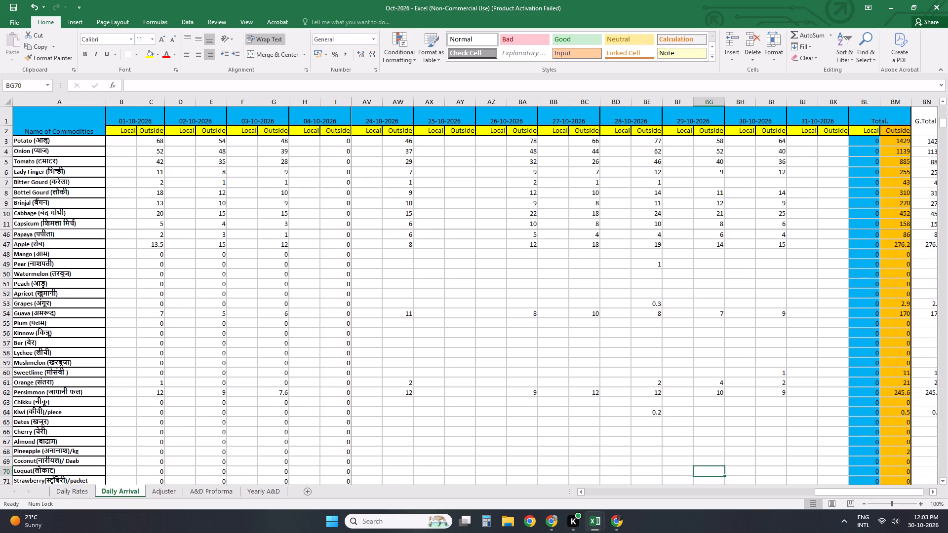
pyautogui.press('Down')
pyautogui.press('Down')
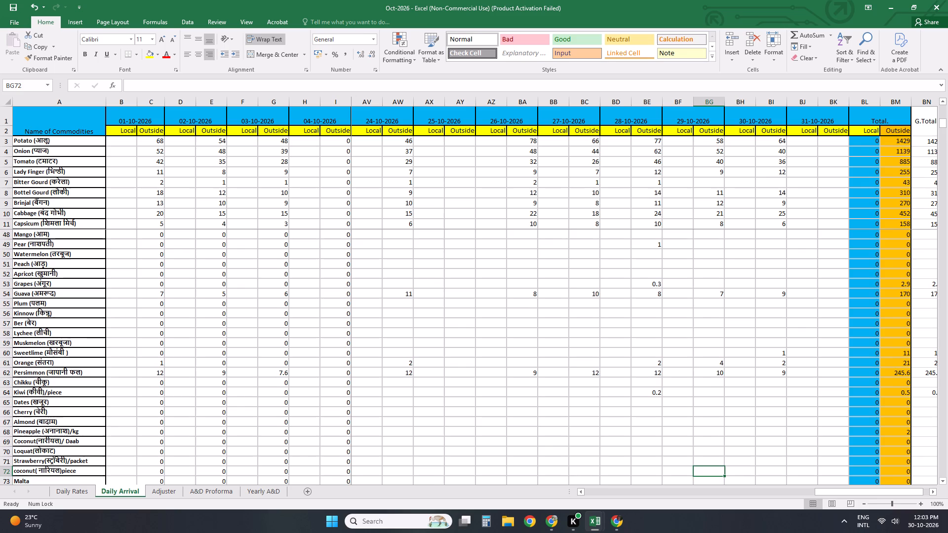
pyautogui.press('Down')
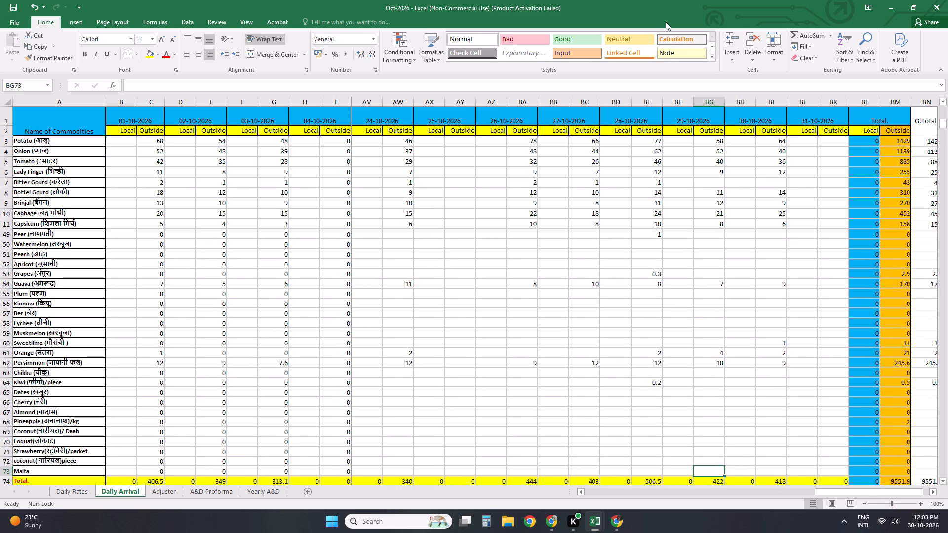
# Save the Oct-2026 workbook.
pyautogui.click(11, 9)
pyautogui.tripleClick(11, 9)
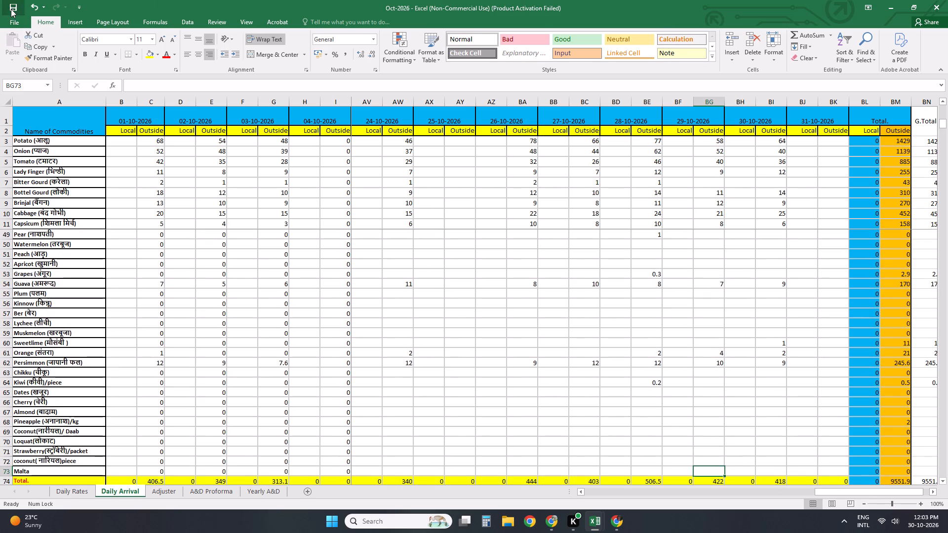
pyautogui.click(11, 9)
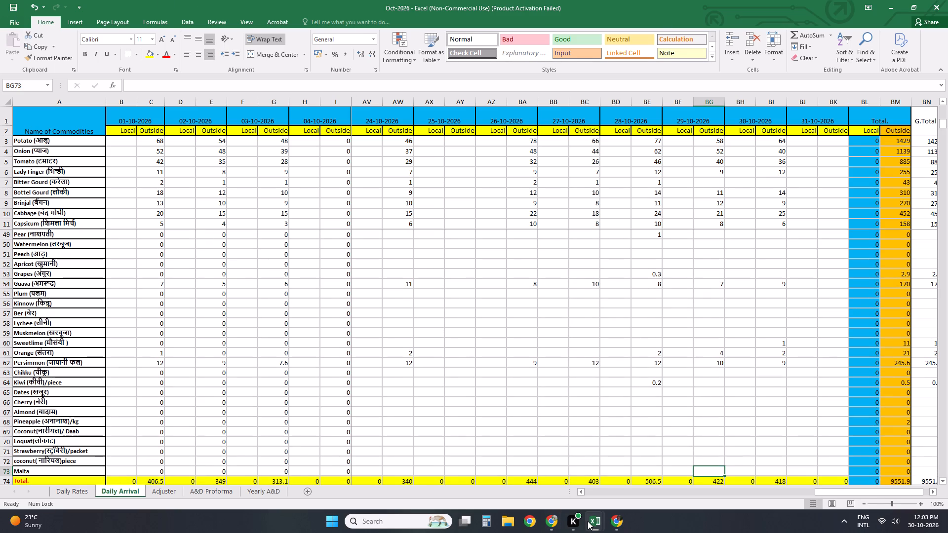